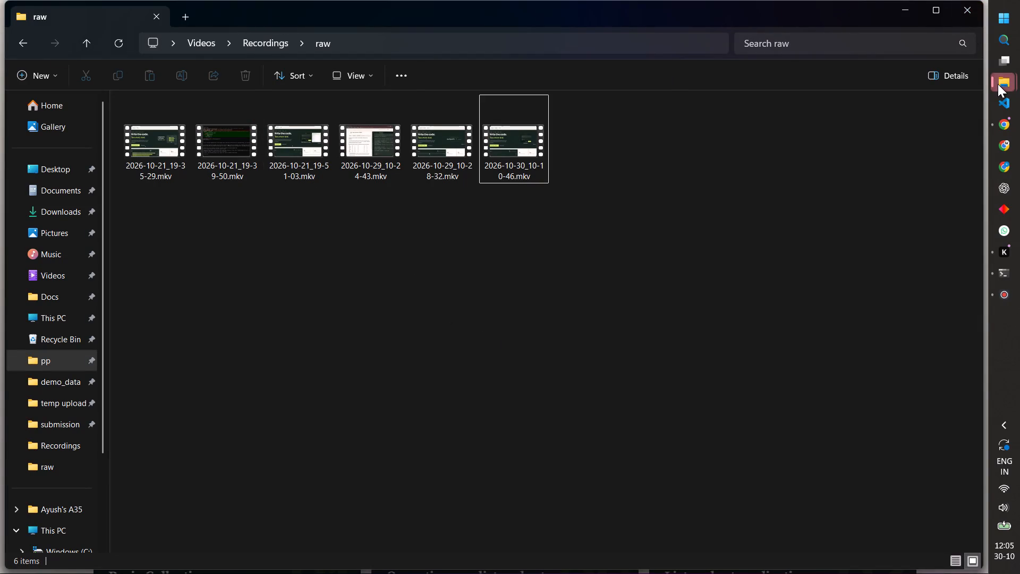
# Open the video 2026-10-30_10-10-46.mp4 from the Recordings folder for playback.
pyautogui.moveTo(990, 89); pyautogui.dragTo(953, 130)
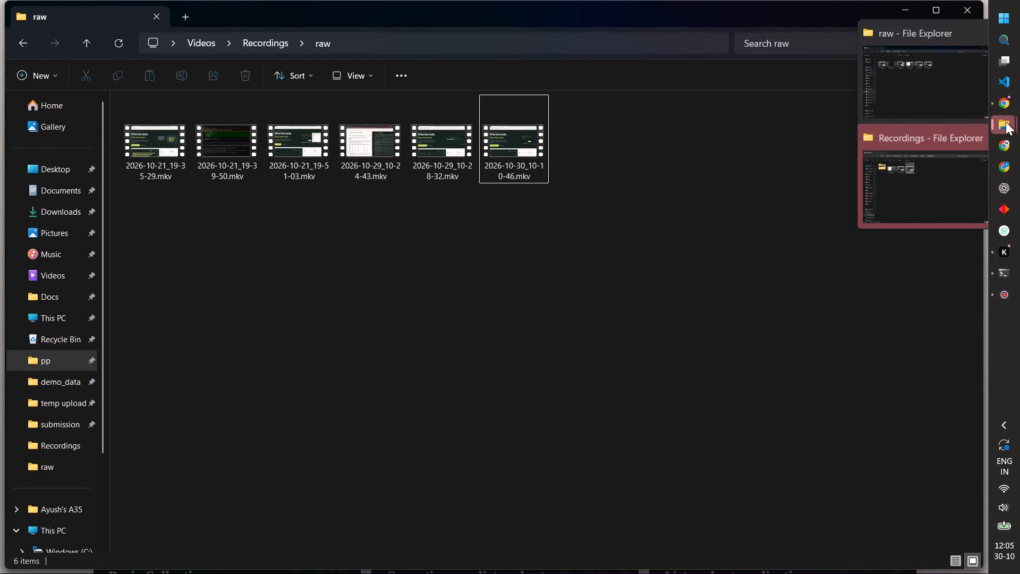
pyautogui.click(949, 167)
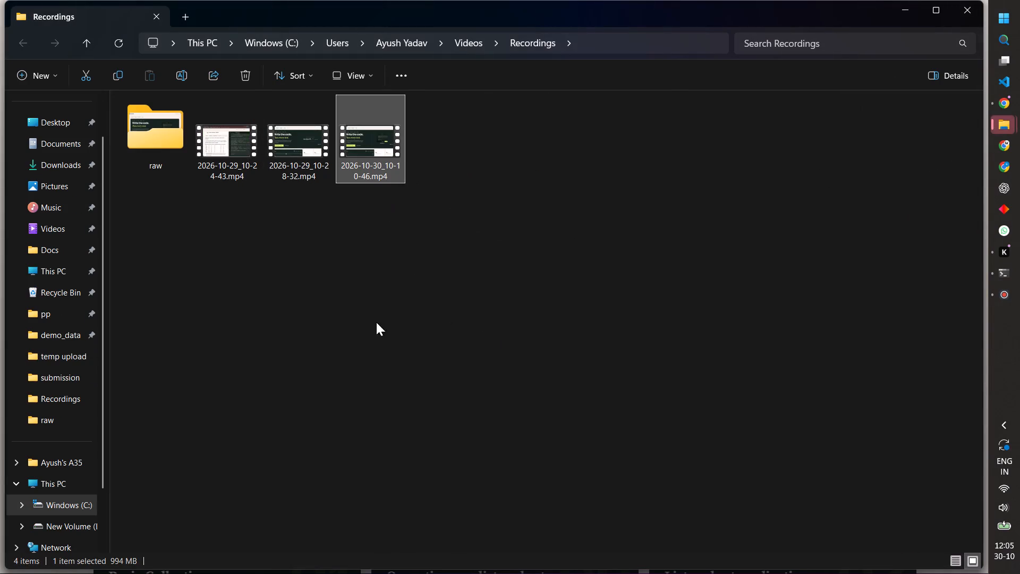
pyautogui.click(442, 418)
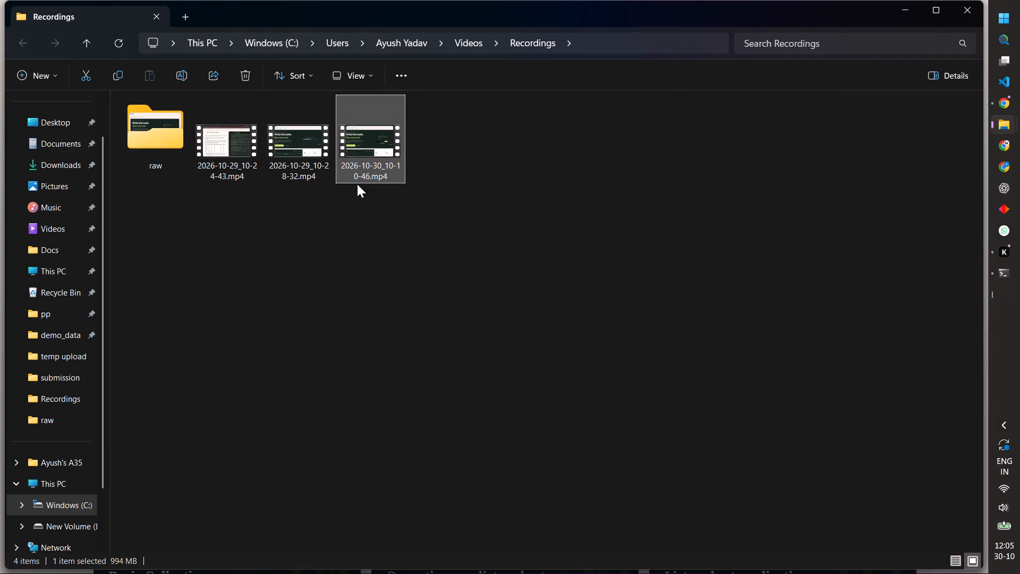
pyautogui.doubleClick(375, 150)
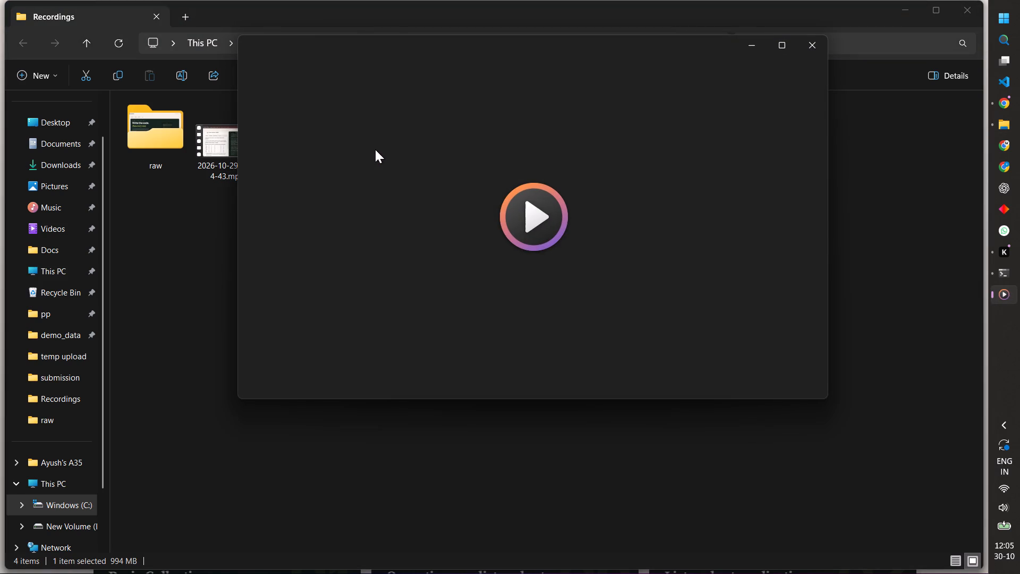
pyautogui.press('`')
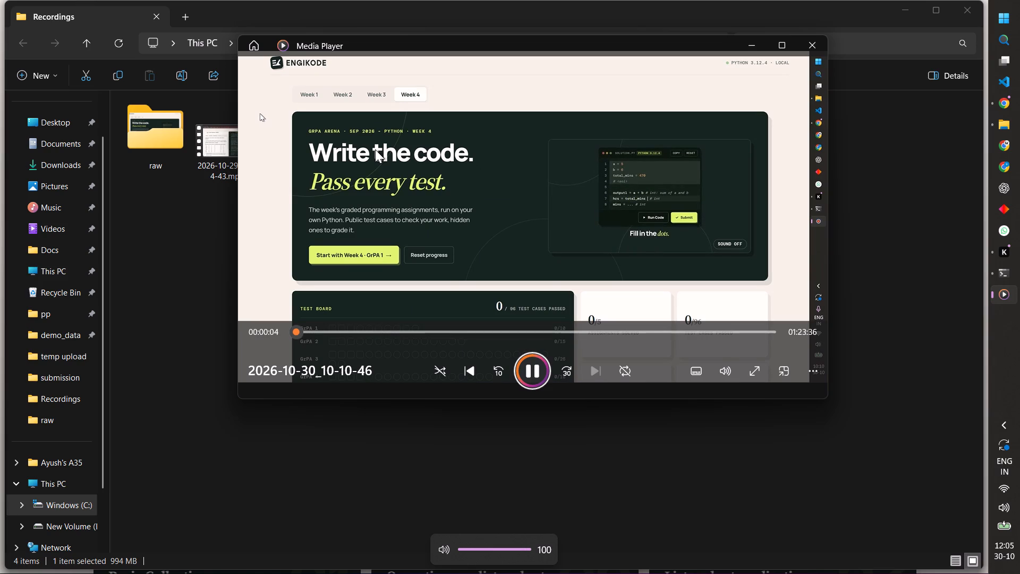
# Skim the recording by jumping ahead to points up to about 01:14:30, and close the player and the Recordings window.
pyautogui.click(388, 339)
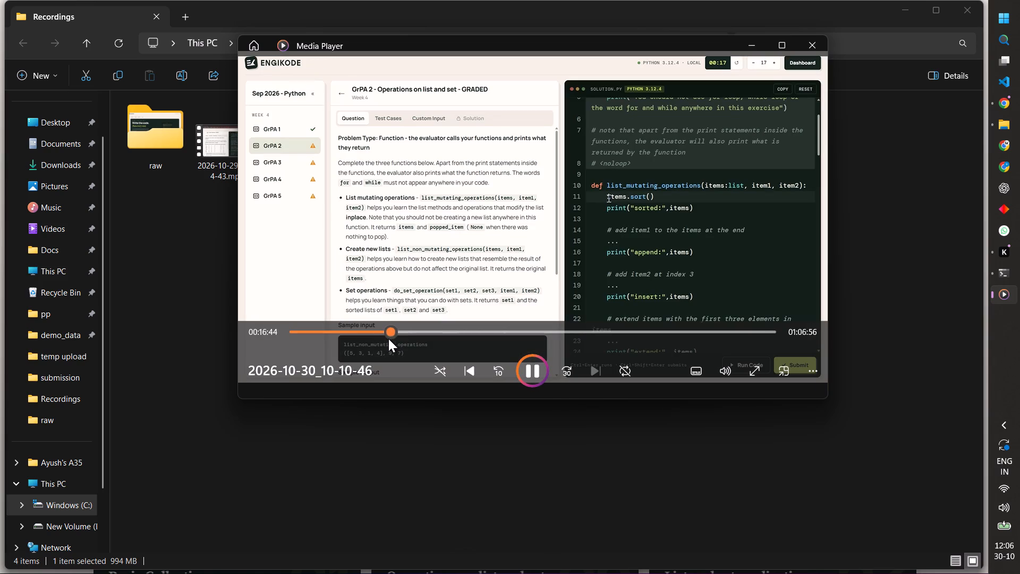
pyautogui.click(503, 336)
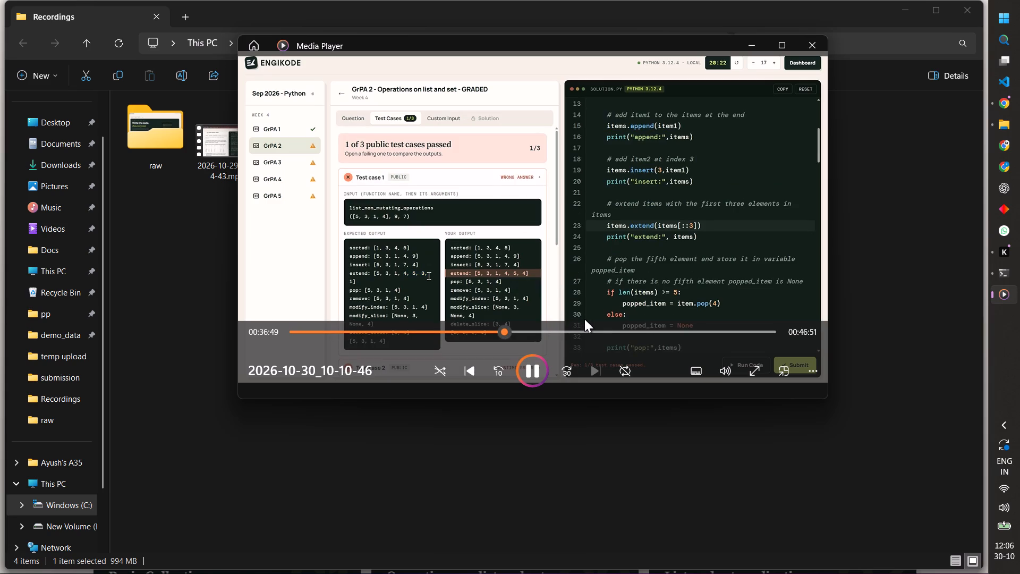
pyautogui.moveTo(584, 319); pyautogui.dragTo(569, 330)
pyautogui.click(569, 330)
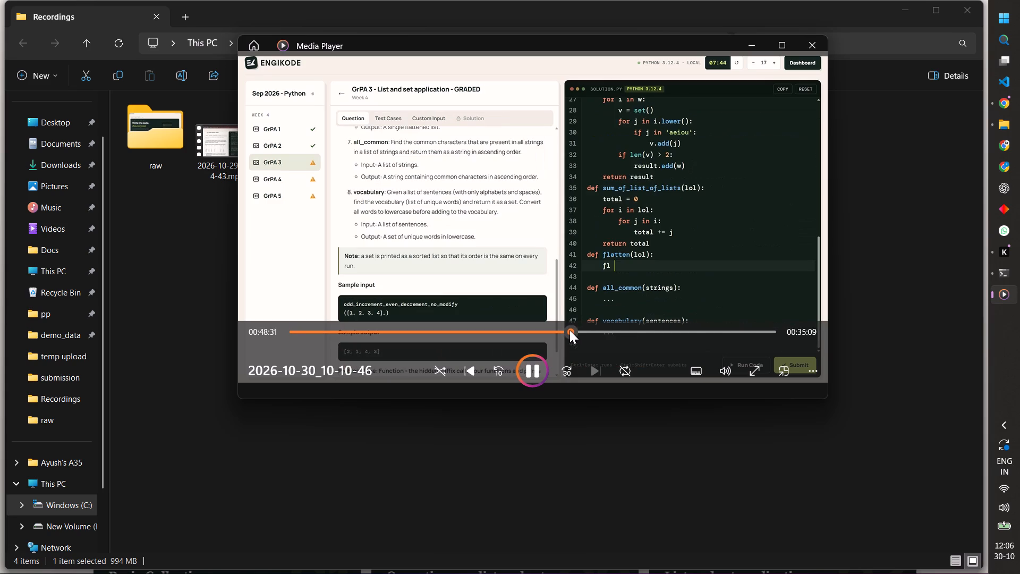
pyautogui.click(600, 331)
pyautogui.click(680, 327)
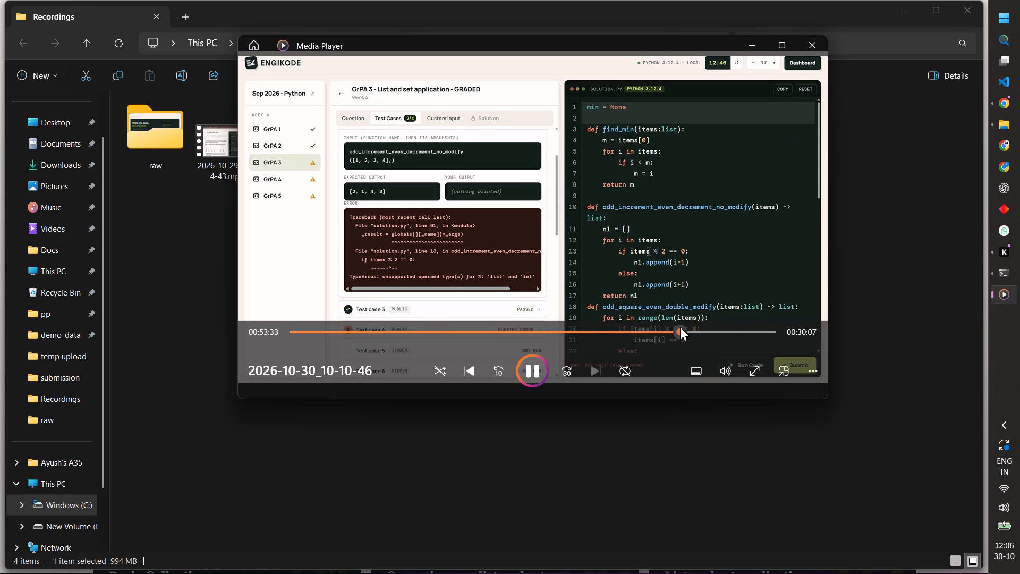
pyautogui.click(719, 326)
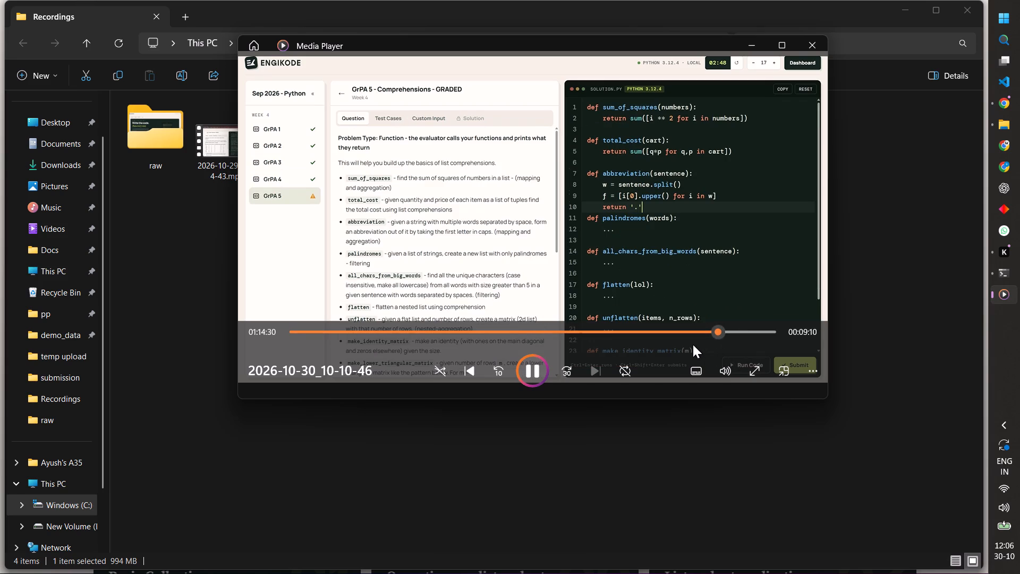
pyautogui.click(803, 49)
pyautogui.click(979, 12)
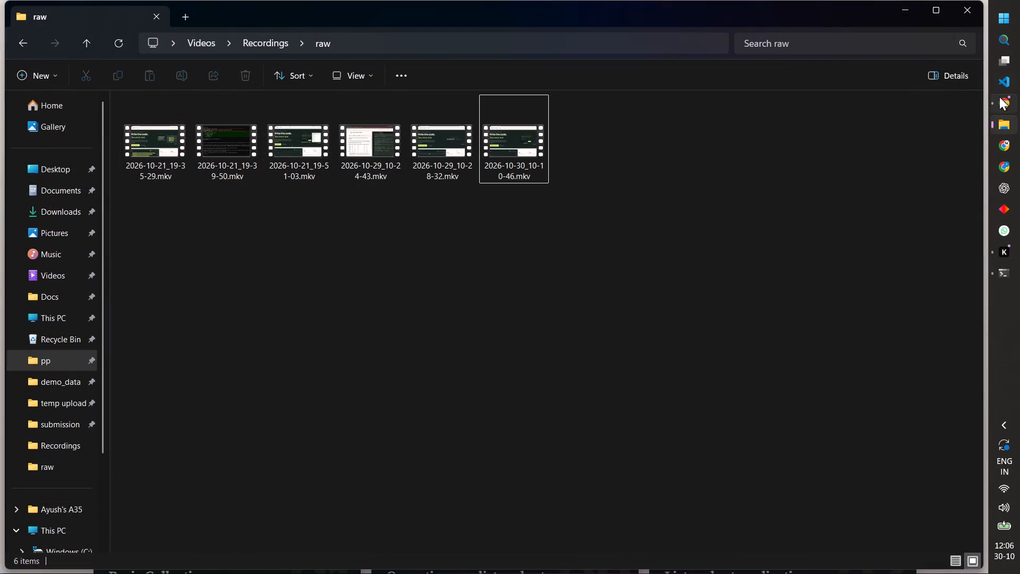
# Switch to Chrome, open YouTube Studio and start a video upload up to the file selection.
pyautogui.moveTo(999, 97); pyautogui.dragTo(1006, 124)
pyautogui.click(1006, 145)
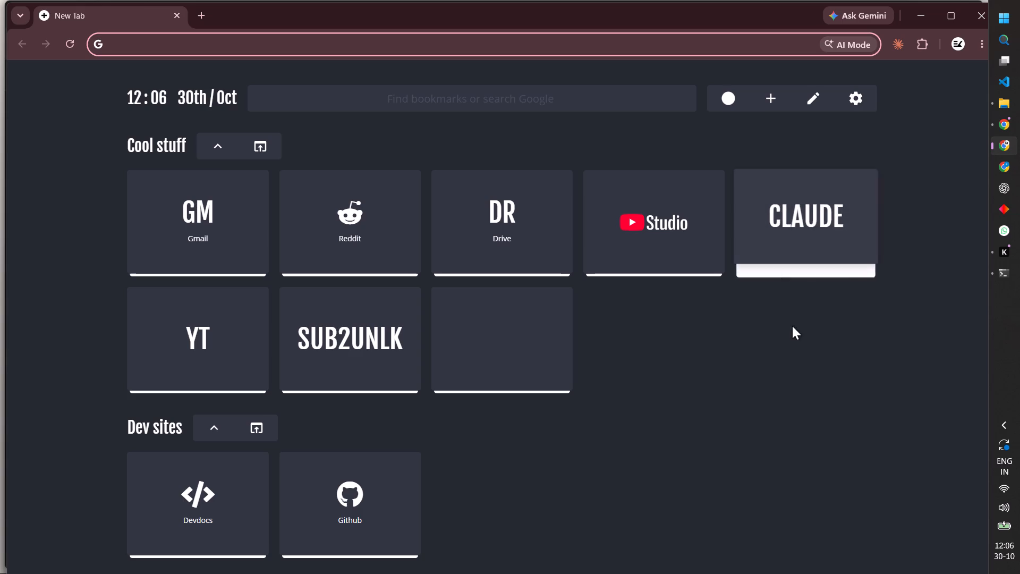
pyautogui.click(625, 207)
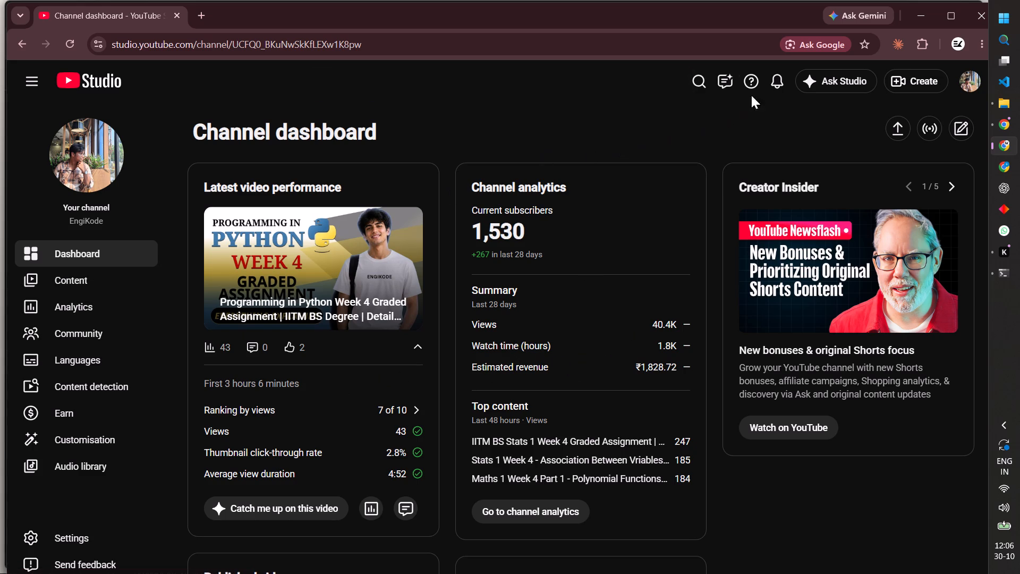
pyautogui.click(899, 73)
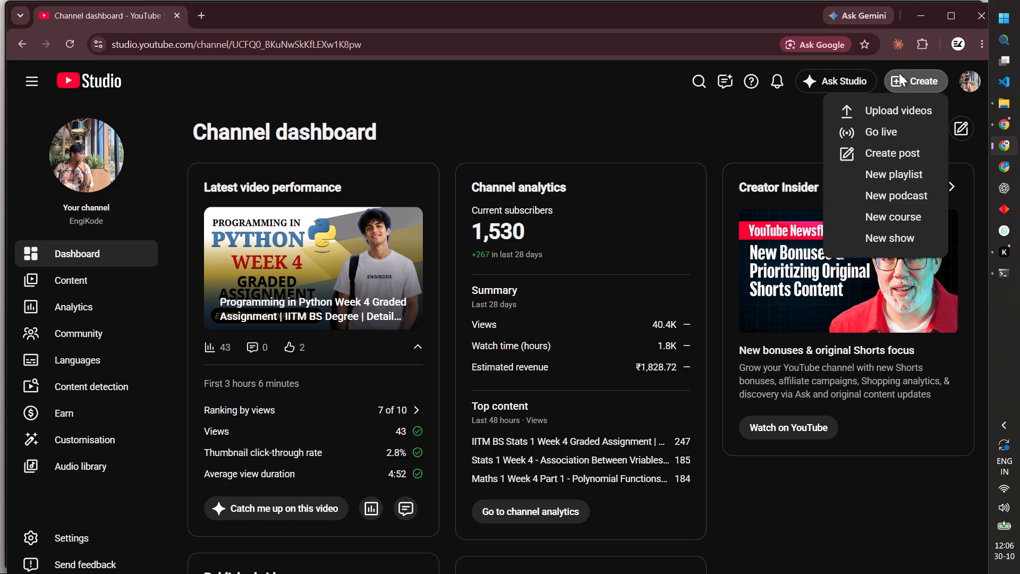
pyautogui.click(902, 104)
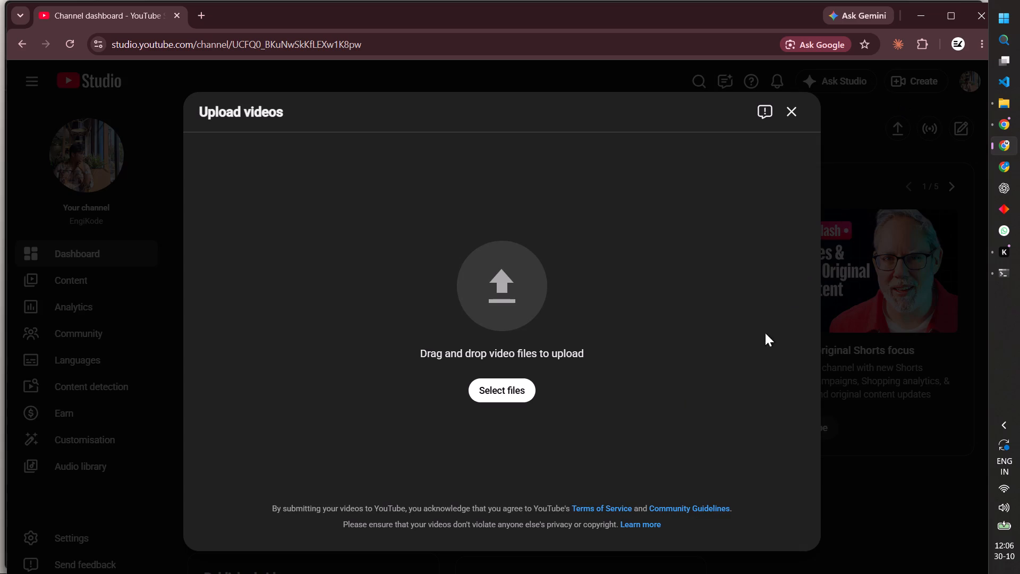
pyautogui.click(508, 399)
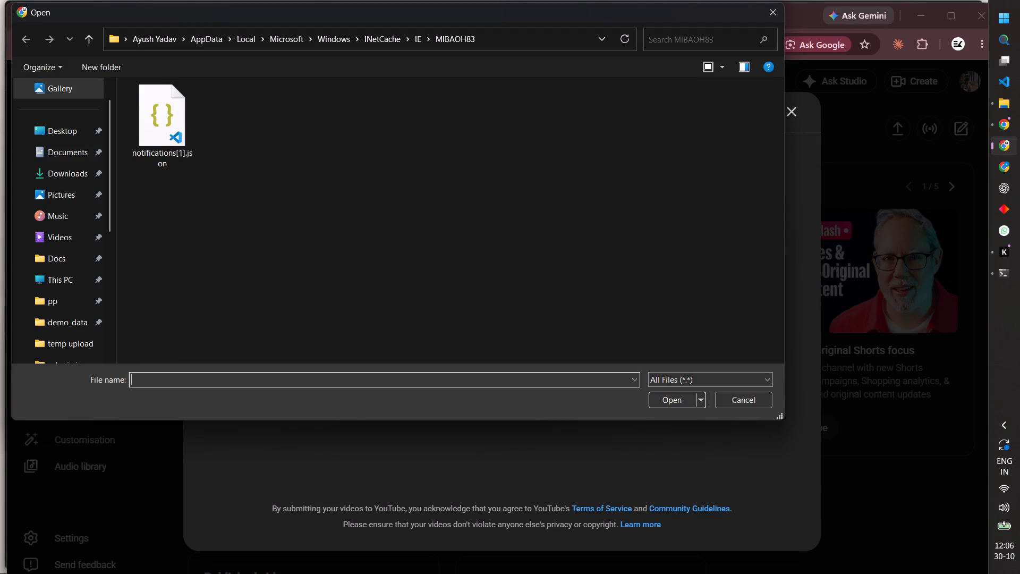
# Look through the folders on New Volume (D:) for the video to upload.
pyautogui.scroll(-7, 5, 261)
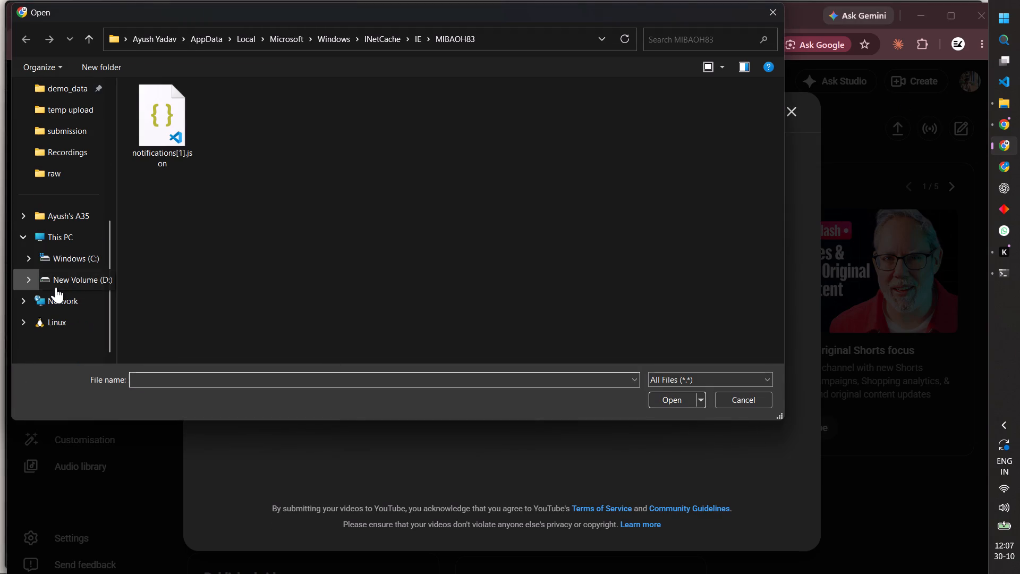
pyautogui.scroll(-3, 56, 287)
pyautogui.click(56, 287)
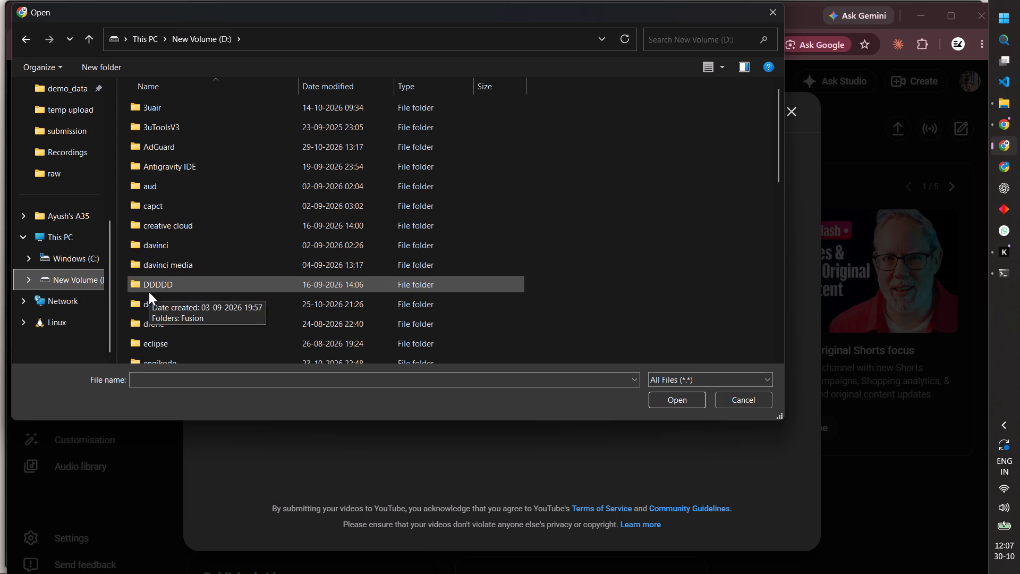
pyautogui.scroll(-13, 149, 292)
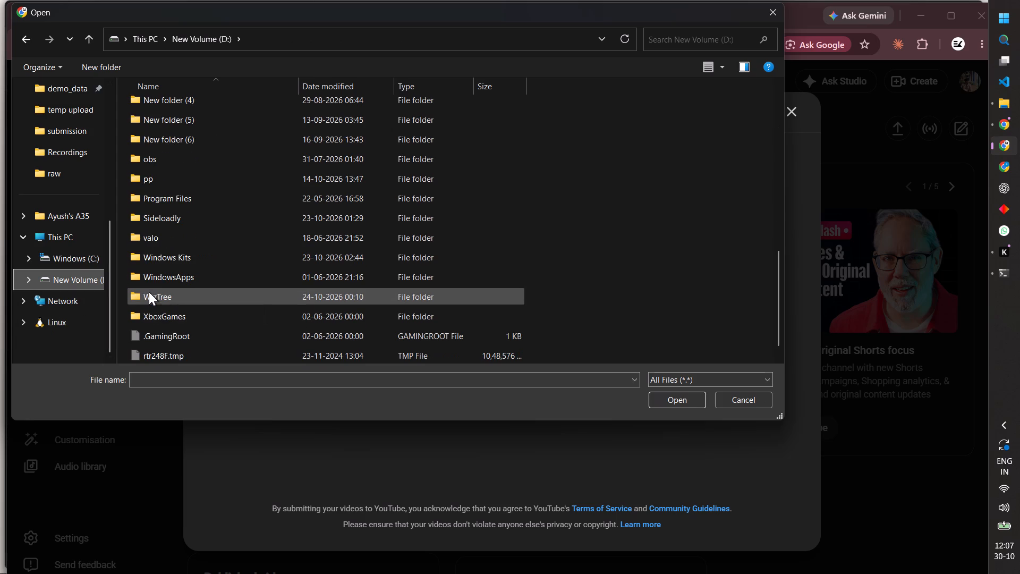
pyautogui.scroll(-3, 149, 292)
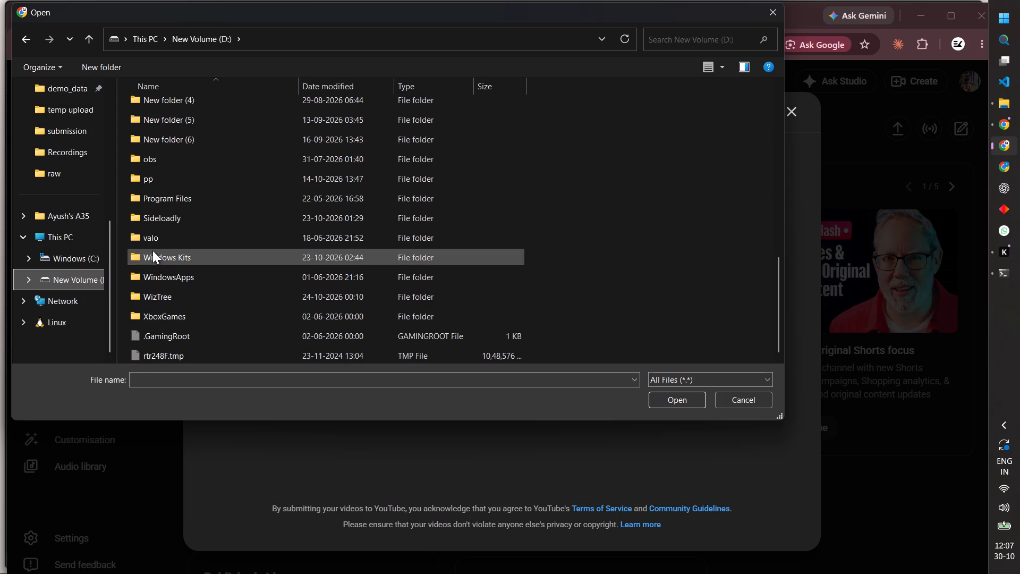
pyautogui.scroll(5, 183, 232)
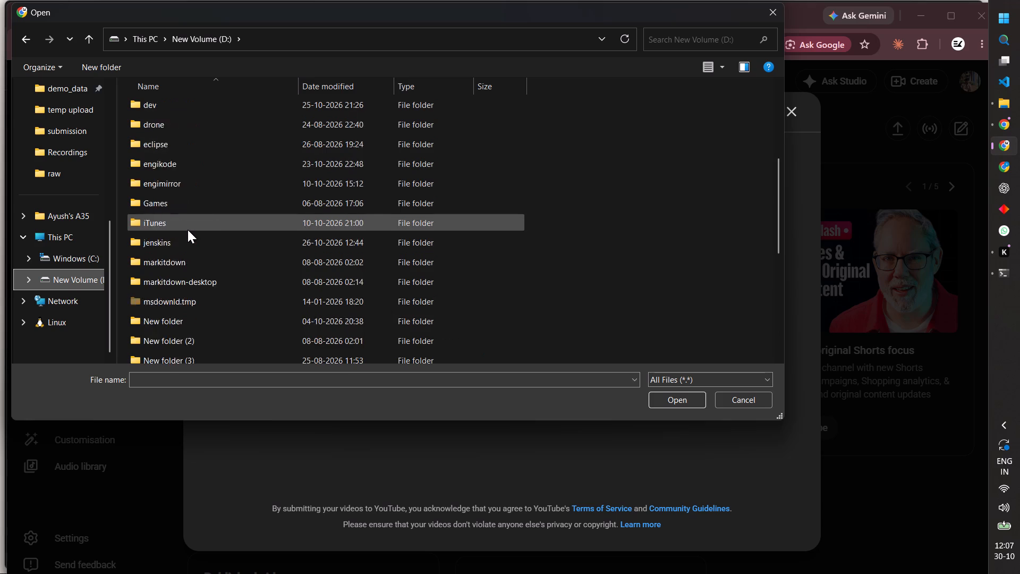
pyautogui.scroll(6, 188, 230)
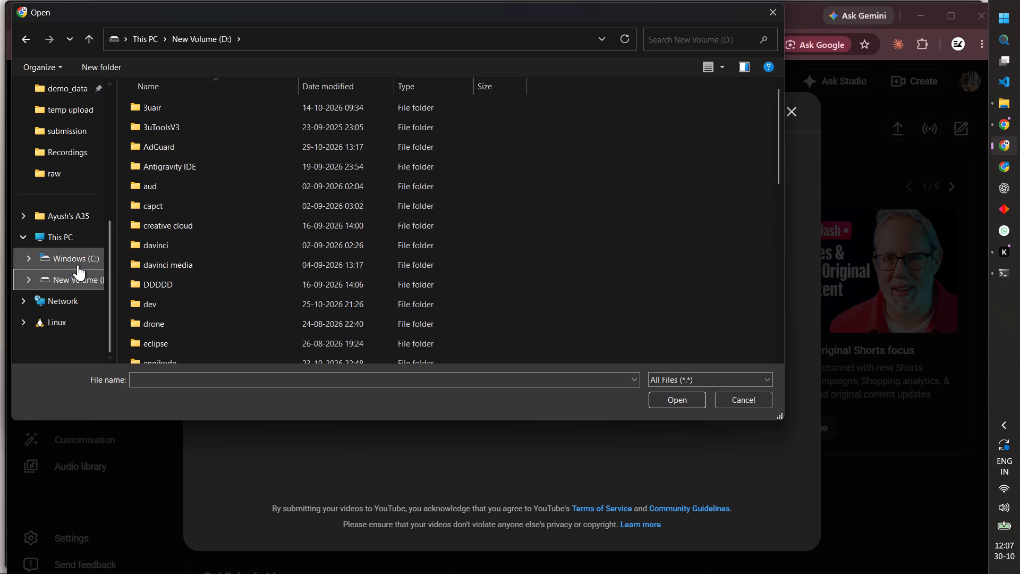
# Choose 2026-10-30_10-10-46.mp4 from the Recordings folder as the video to upload.
pyautogui.scroll(4, 71, 263)
pyautogui.scroll(-2, 72, 286)
pyautogui.click(65, 256)
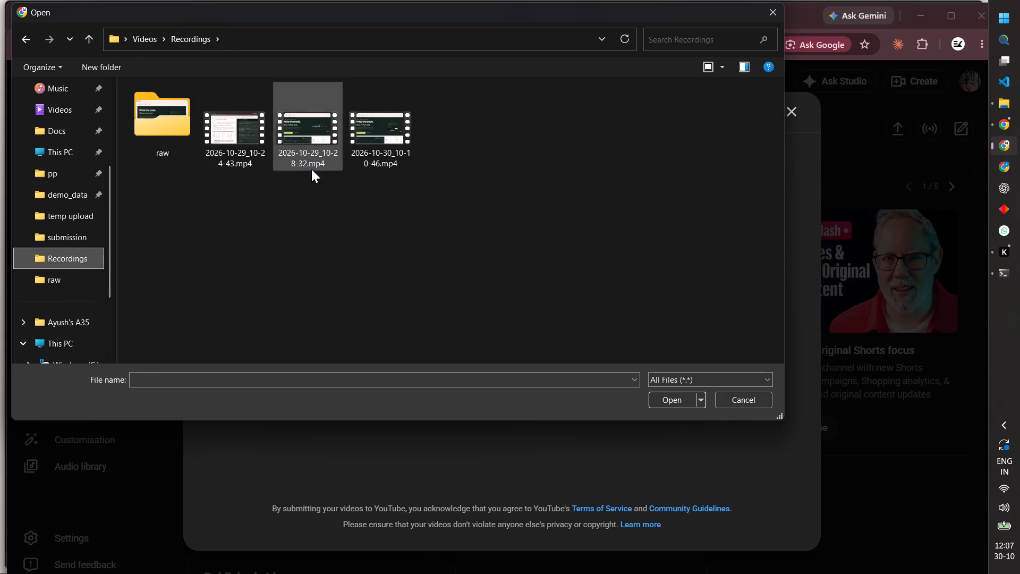
pyautogui.doubleClick(361, 165)
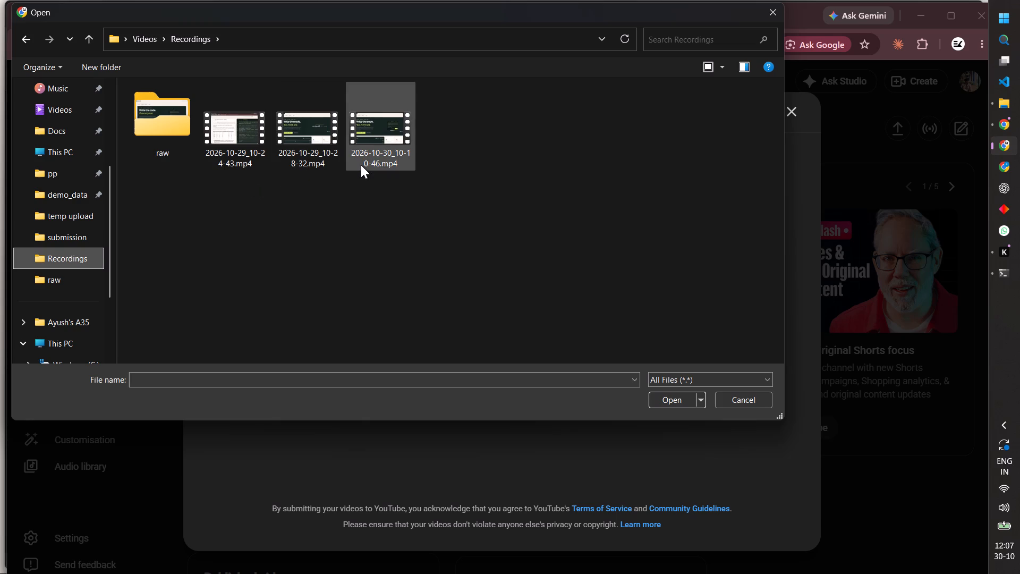
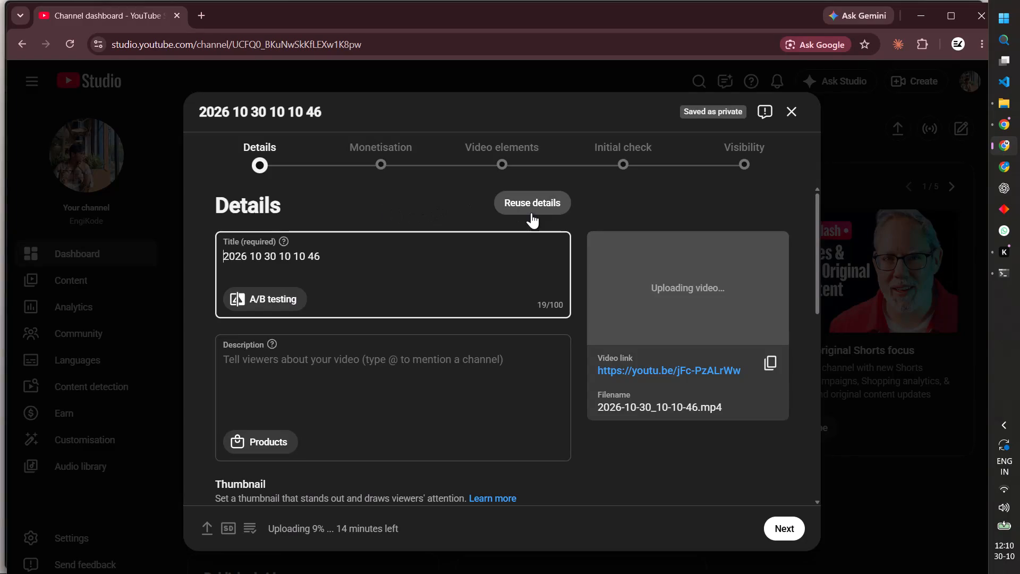
# Open the selection of previous videos to reuse their details for the video being uploaded.
pyautogui.click(531, 213)
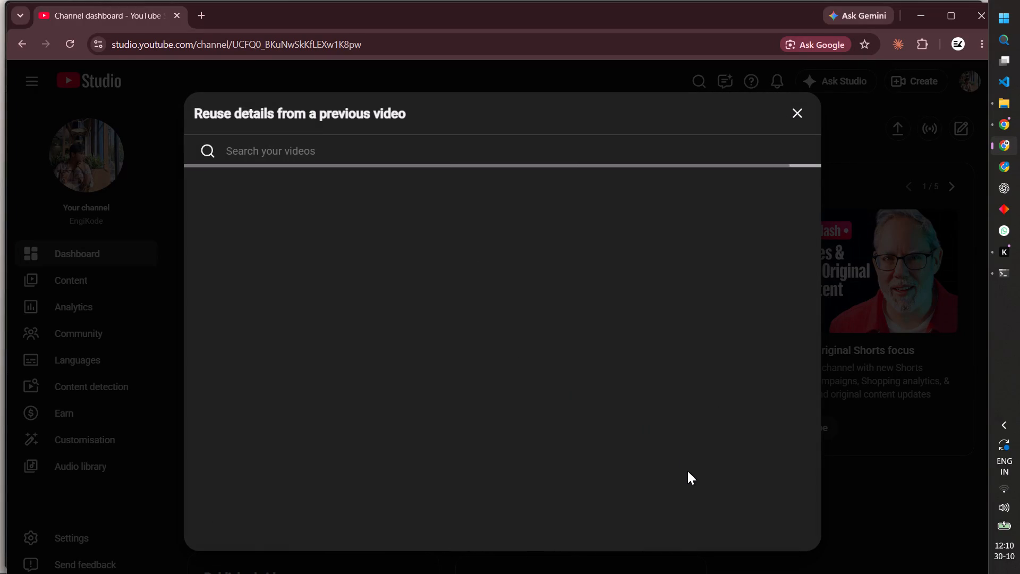
# Open the Windows list of available Wi-Fi networks to check the internet connection.
pyautogui.click(1000, 495)
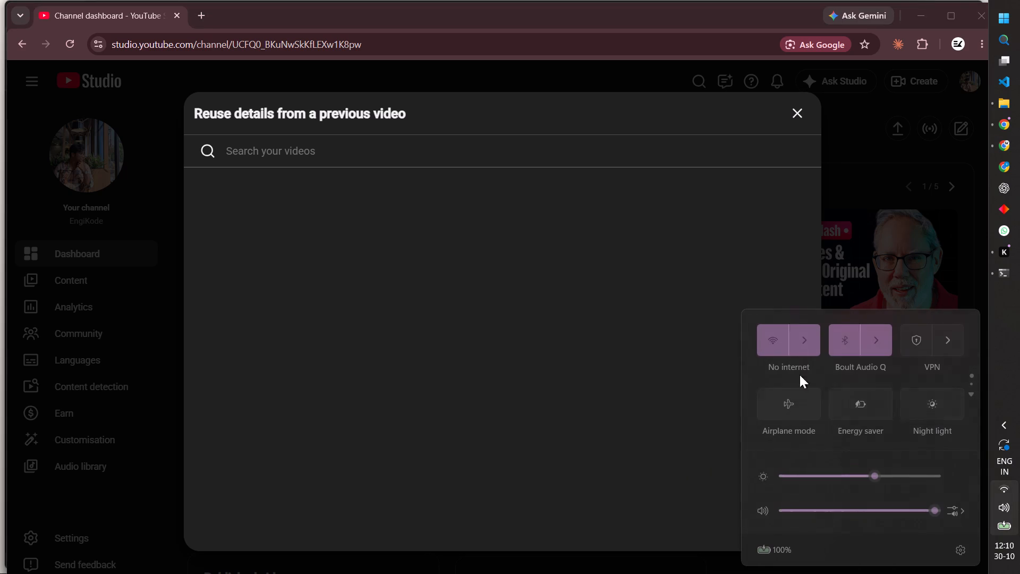
pyautogui.click(806, 331)
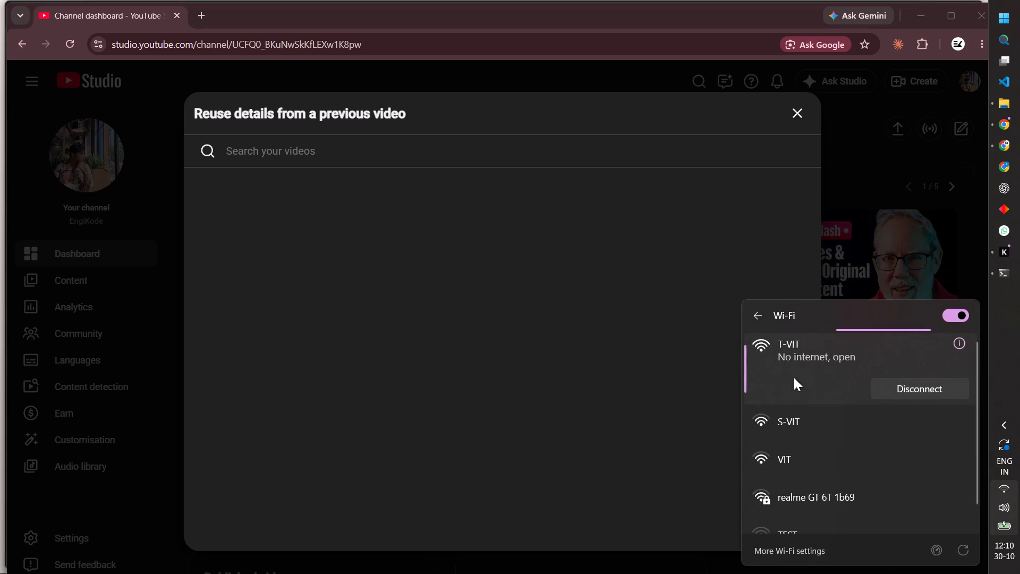
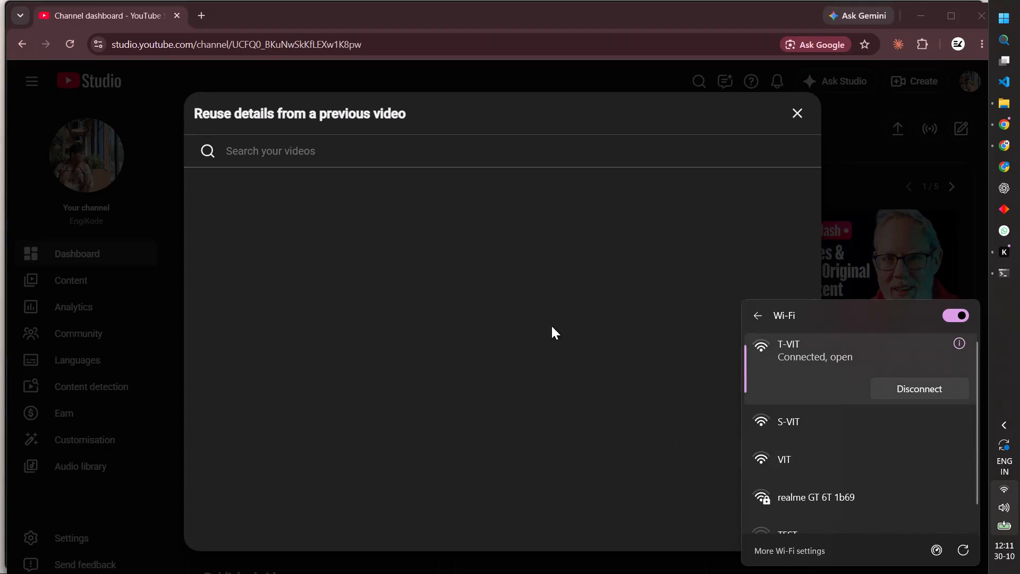
# Dismiss the Wi-Fi list, then close and reopen the selection of a previous video to reuse details from.
pyautogui.click(552, 325)
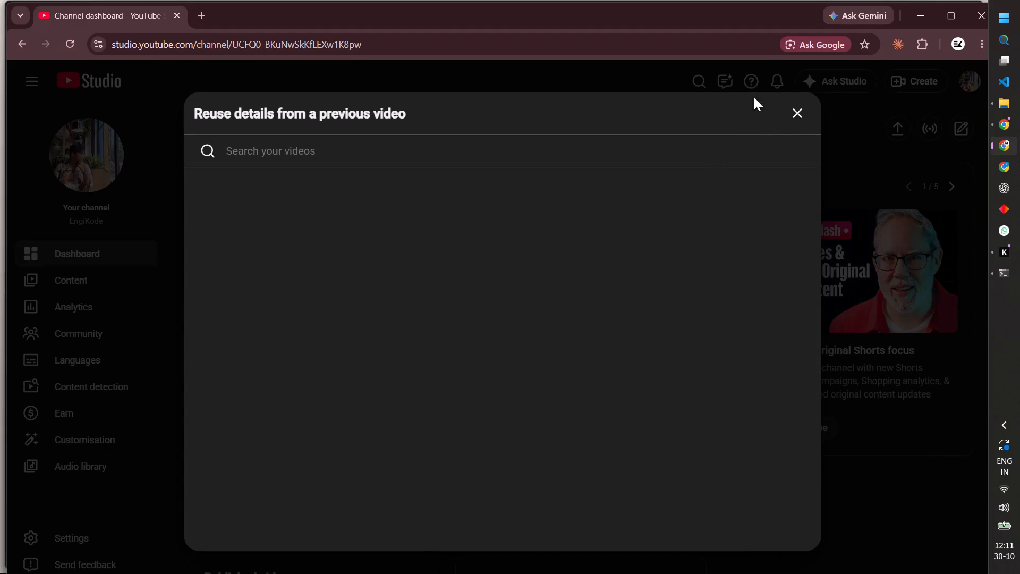
pyautogui.click(787, 111)
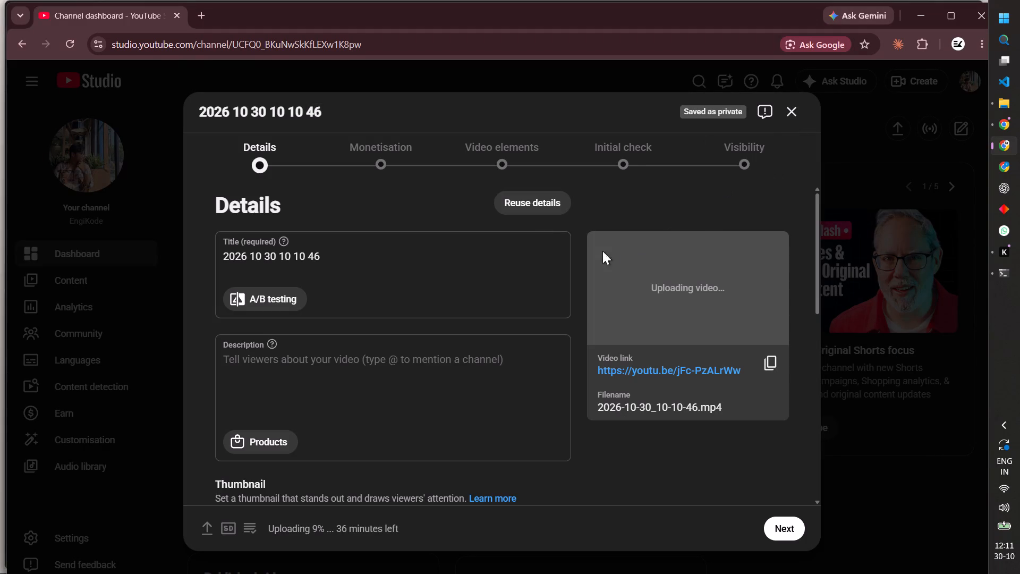
pyautogui.click(517, 197)
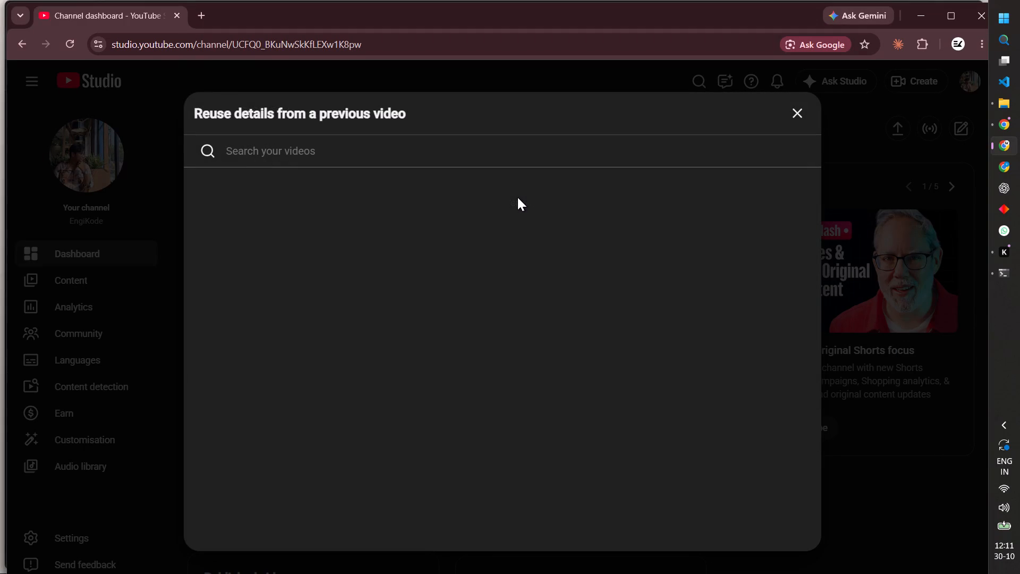
# Move the YouTube Studio window down to uncover the raw folder window behind it, and close that folder window.
pyautogui.click(710, 24)
pyautogui.moveTo(710, 24); pyautogui.dragTo(677, 57)
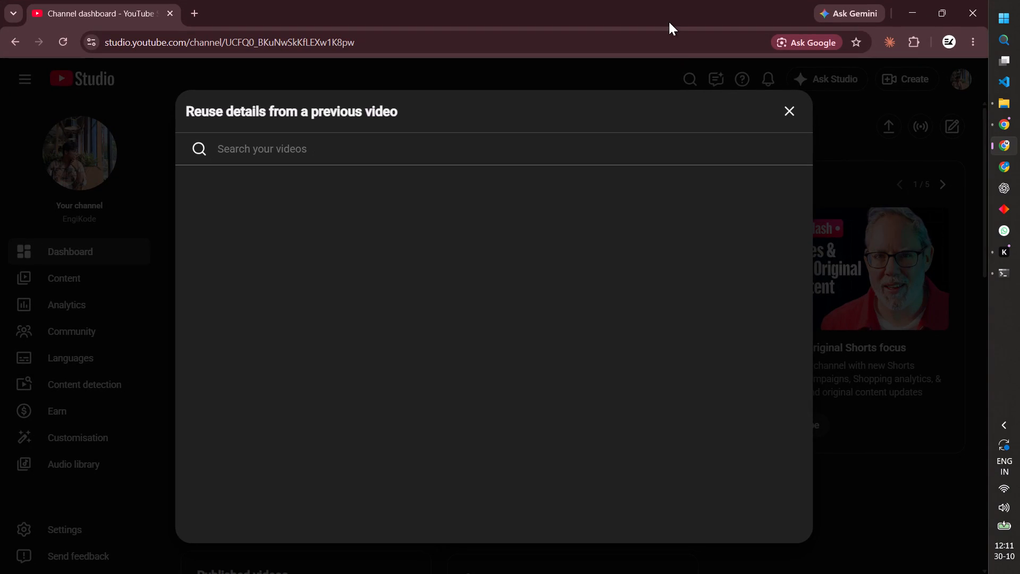
pyautogui.doubleClick(665, 13)
pyautogui.click(665, 13)
pyautogui.moveTo(665, 13); pyautogui.dragTo(667, 28)
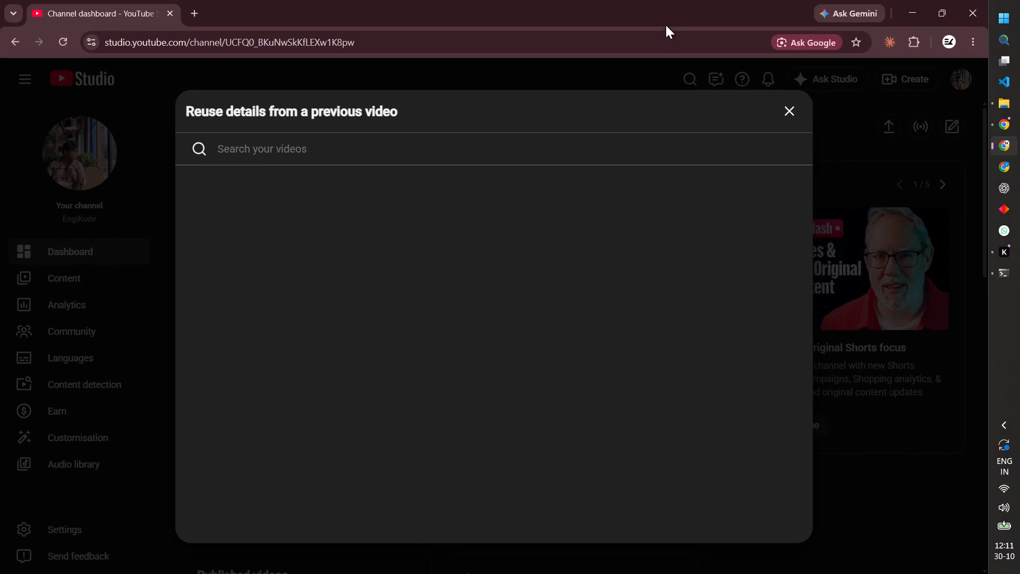
pyautogui.click(664, 17)
pyautogui.doubleClick(664, 17)
pyautogui.moveTo(664, 17); pyautogui.dragTo(667, 39)
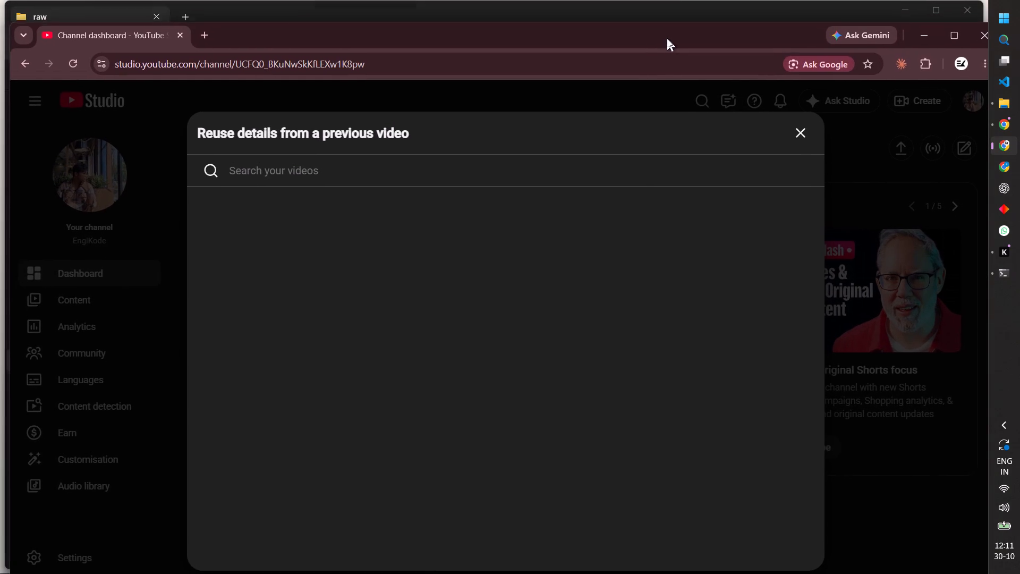
pyautogui.moveTo(667, 39); pyautogui.dragTo(653, 197)
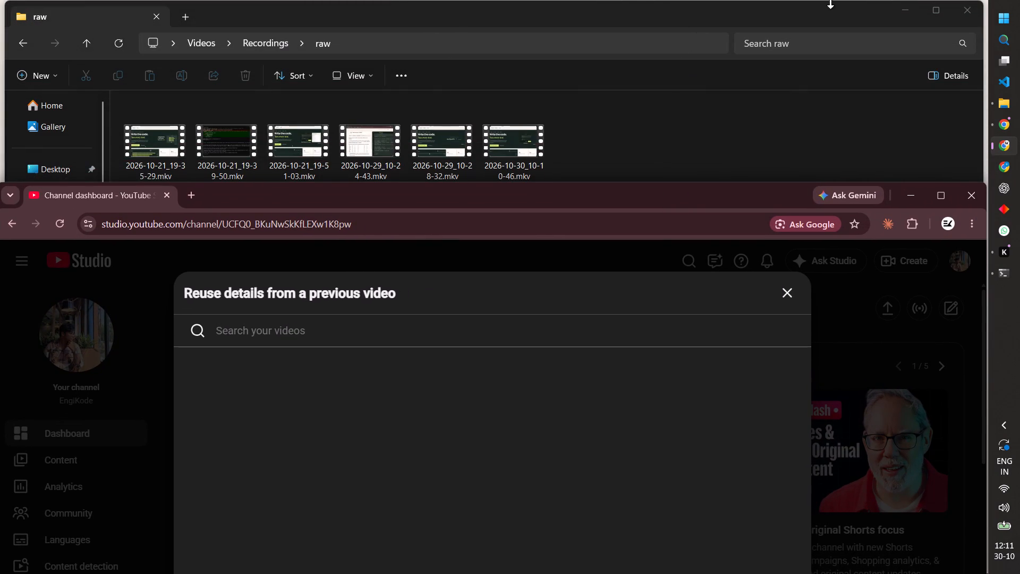
pyautogui.click(962, 11)
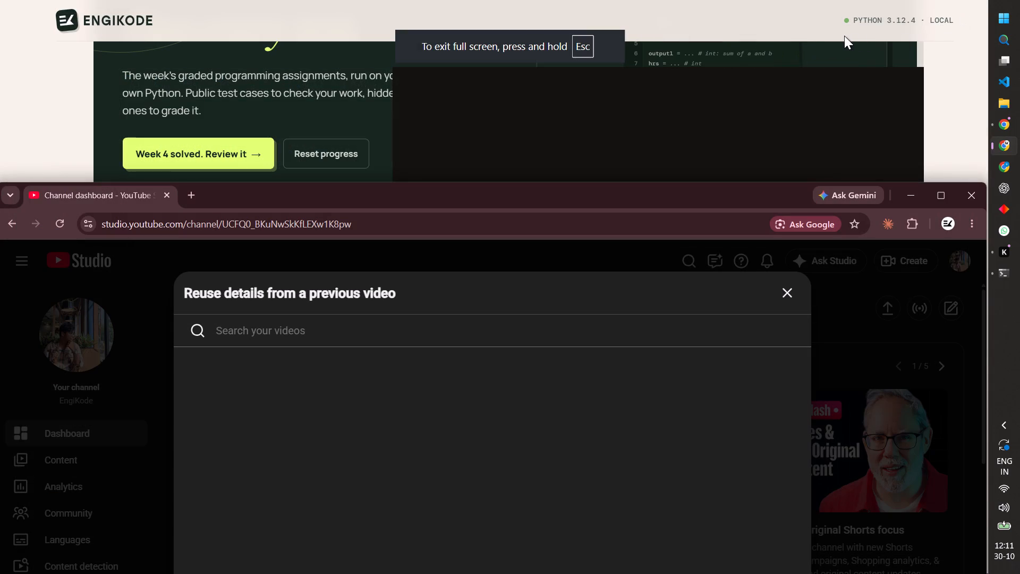
# Switch to the full-screen EngiKode page behind YouTube Studio and try to exit its full-screen view.
pyautogui.click(579, 45)
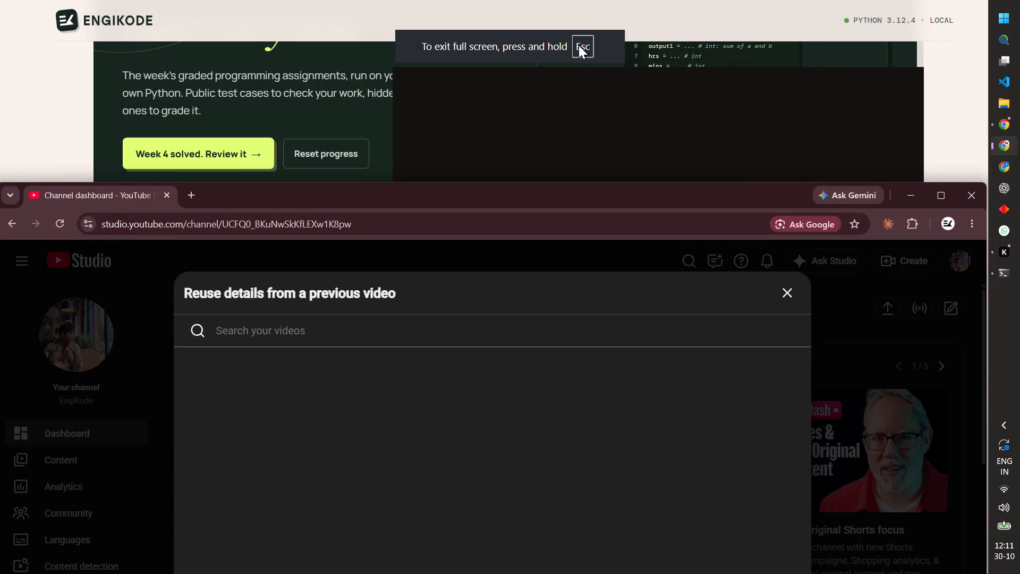
pyautogui.press('Escape')
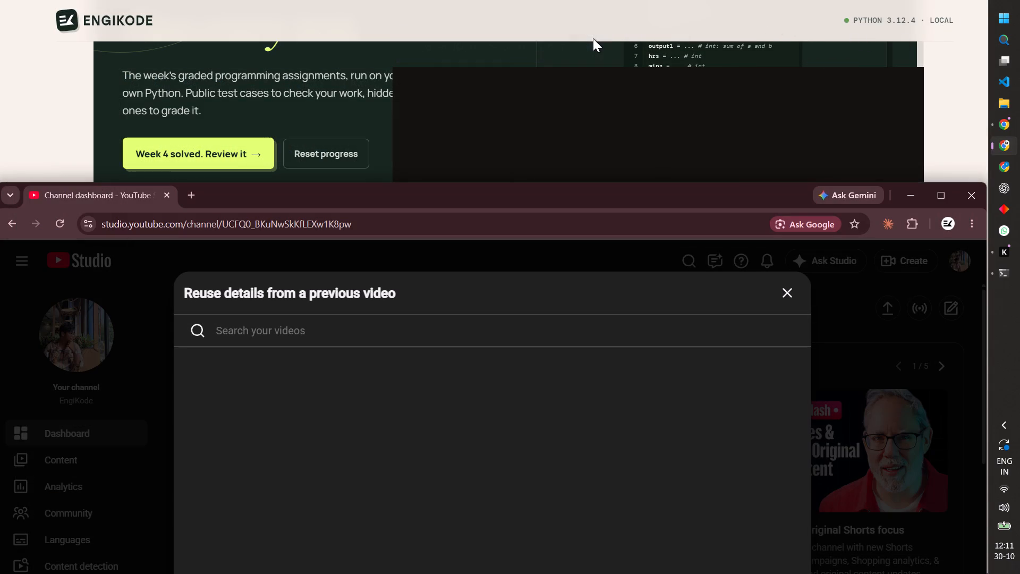
pyautogui.doubleClick(593, 38)
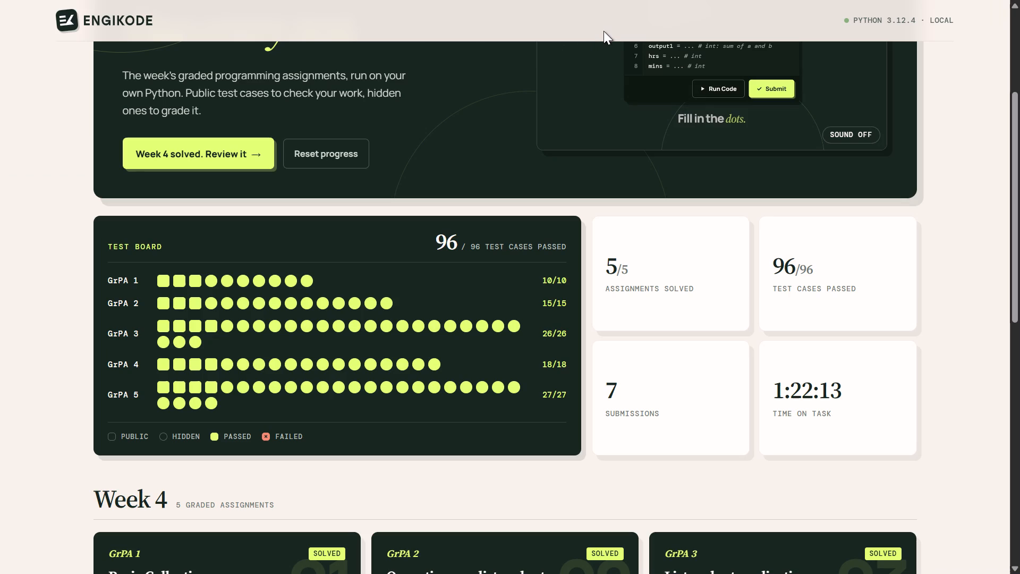
# Close the GrPA Arena browser window and the command window running its local server.
pyautogui.press('F11')
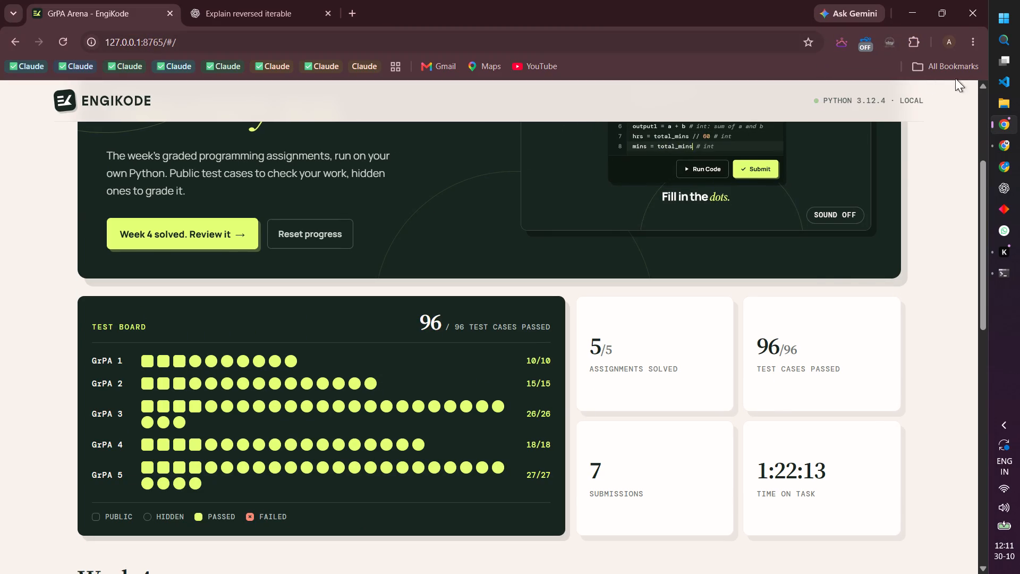
pyautogui.click(967, 17)
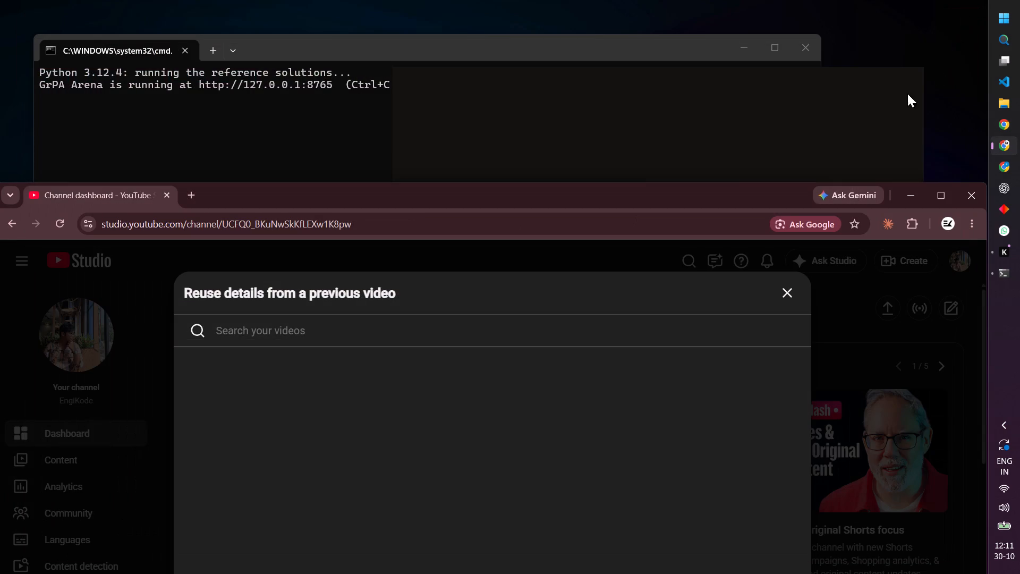
pyautogui.click(805, 55)
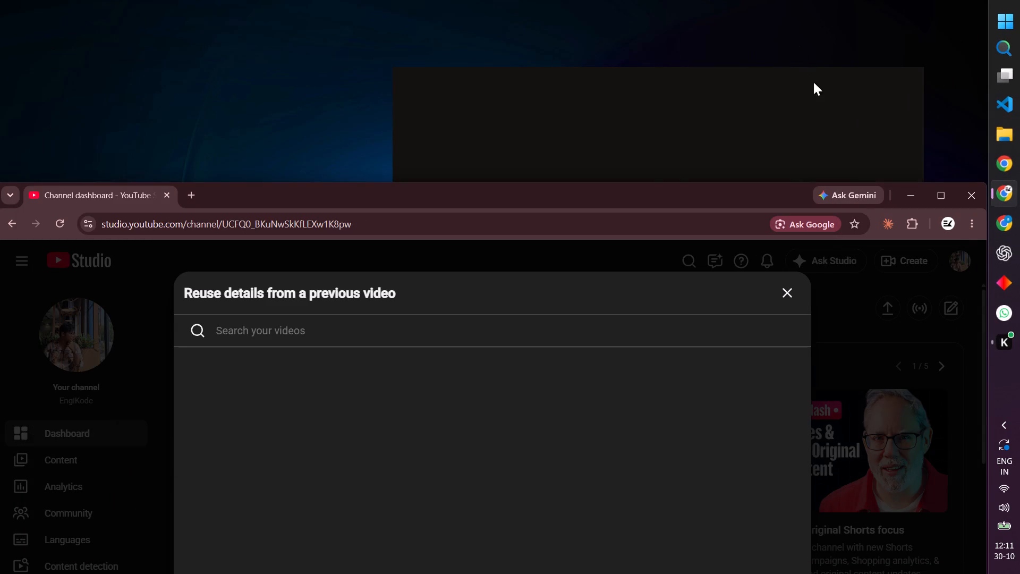
# In the maximised YouTube Studio window, search previous videos for "p" and reuse the details of the Programming in Python Week 3 GrPA 1 - 4 video.
pyautogui.doubleClick(701, 195)
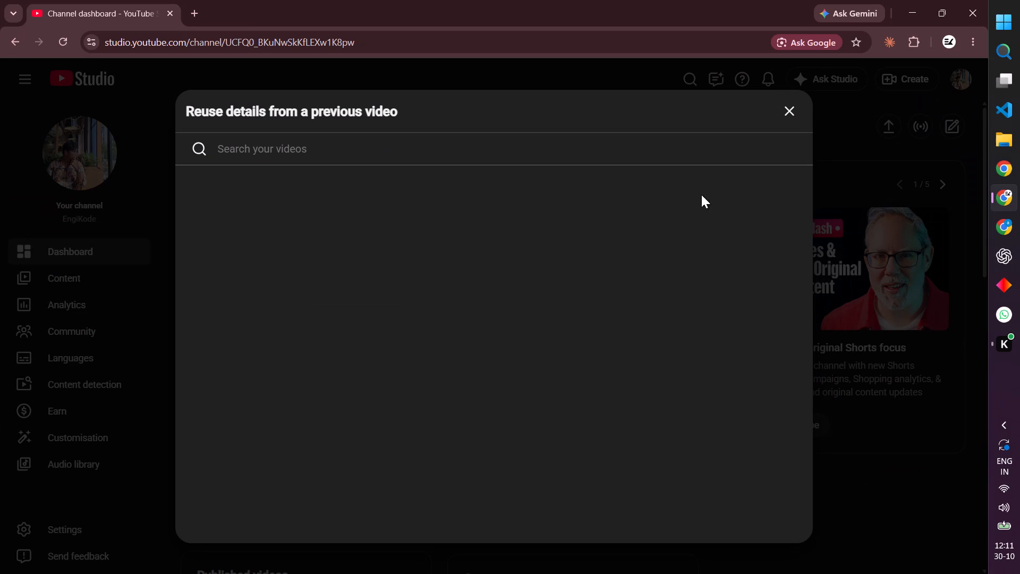
pyautogui.click(796, 108)
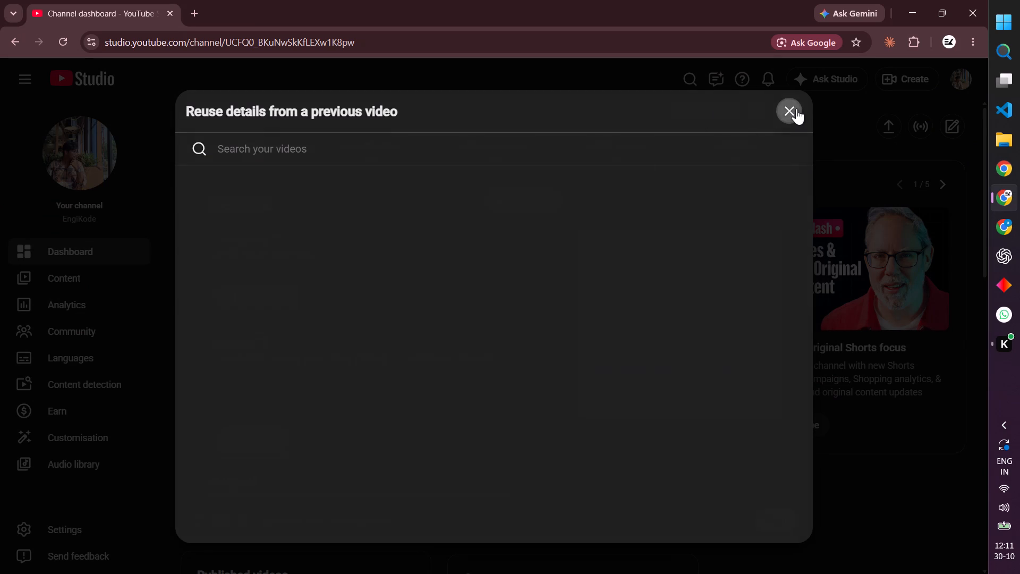
pyautogui.click(549, 198)
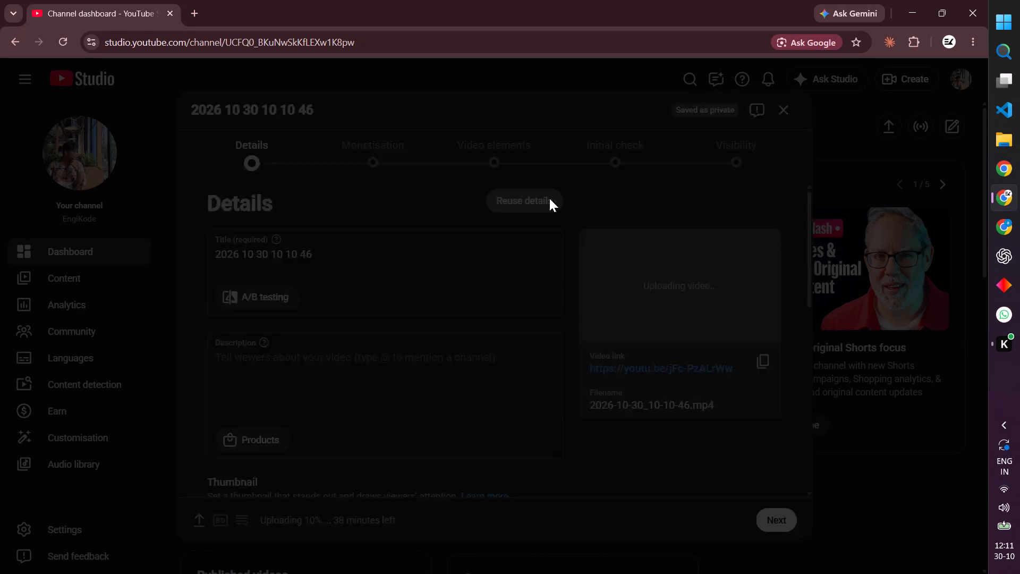
pyautogui.click(429, 151)
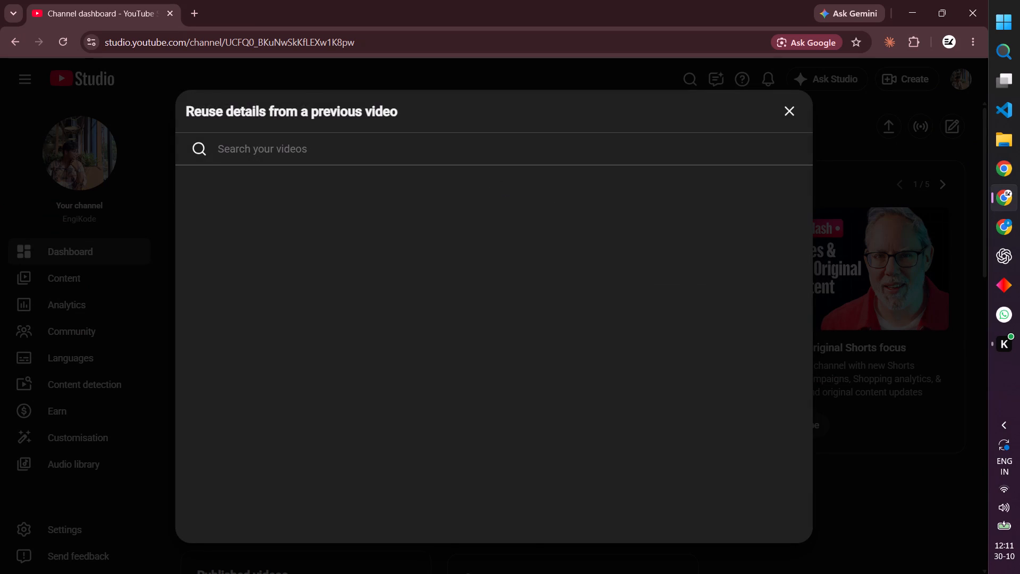
pyautogui.click(429, 151)
pyautogui.press('p')
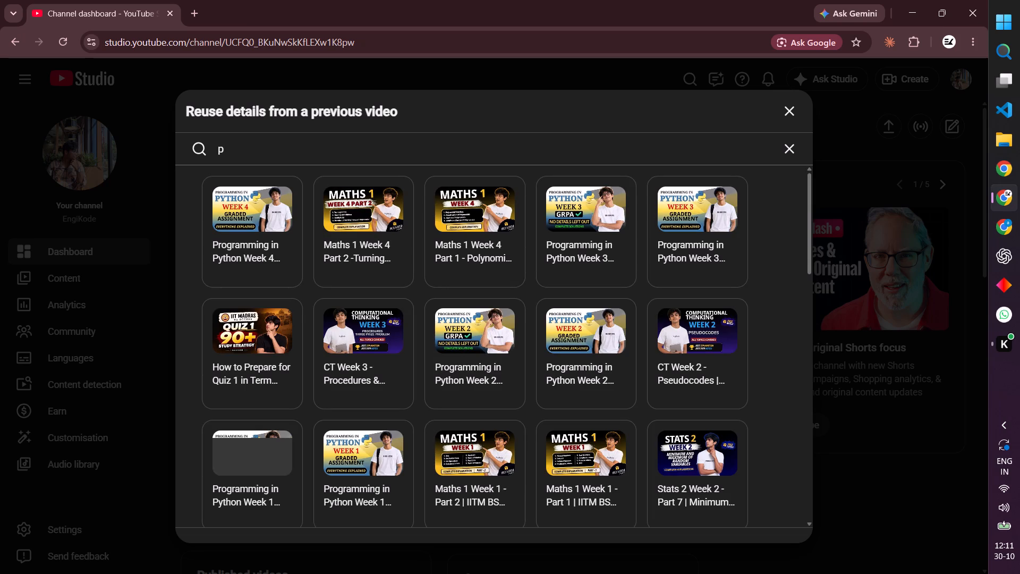
pyautogui.click(576, 202)
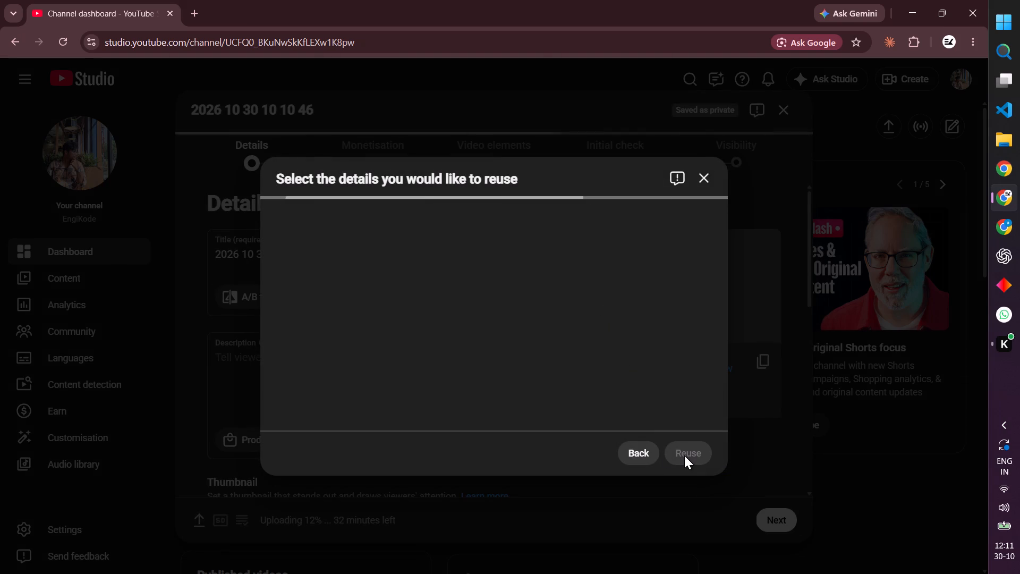
pyautogui.click(701, 524)
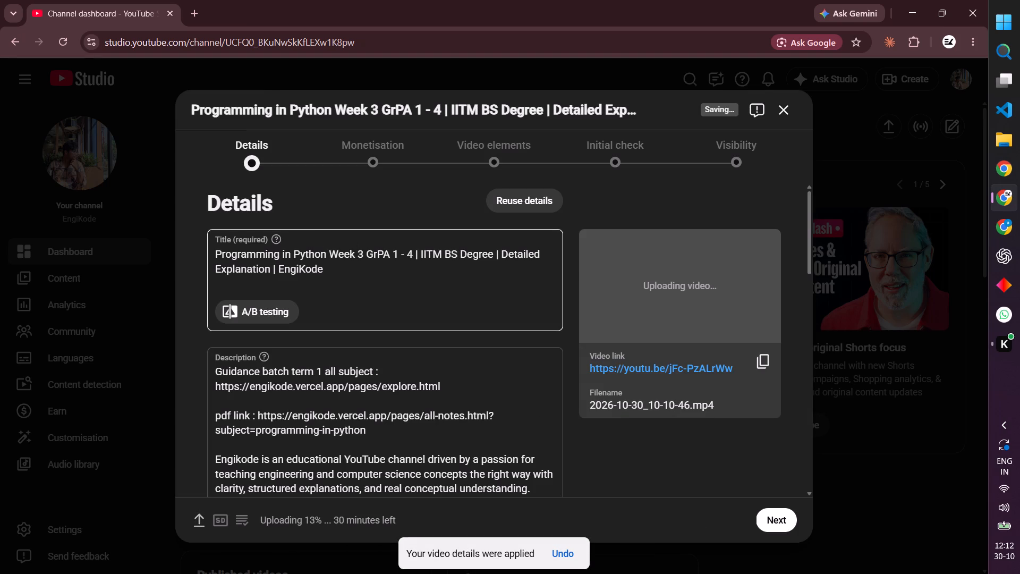
# Edit the video title so it reads Week 4 and GrPA 1 - 5.
pyautogui.click(361, 253)
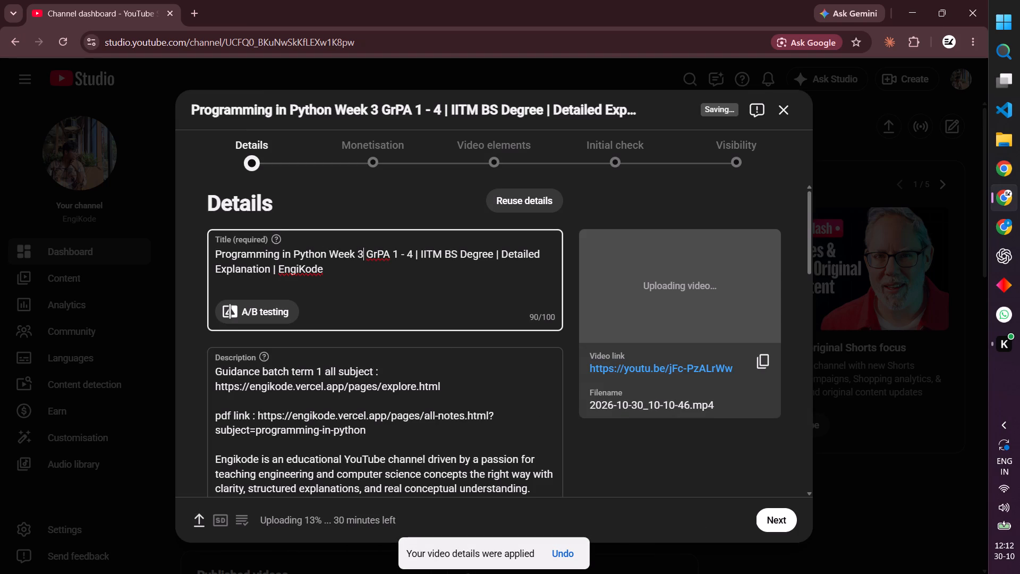
pyautogui.press('BackSpace')
pyautogui.press('4')
pyautogui.click(410, 253)
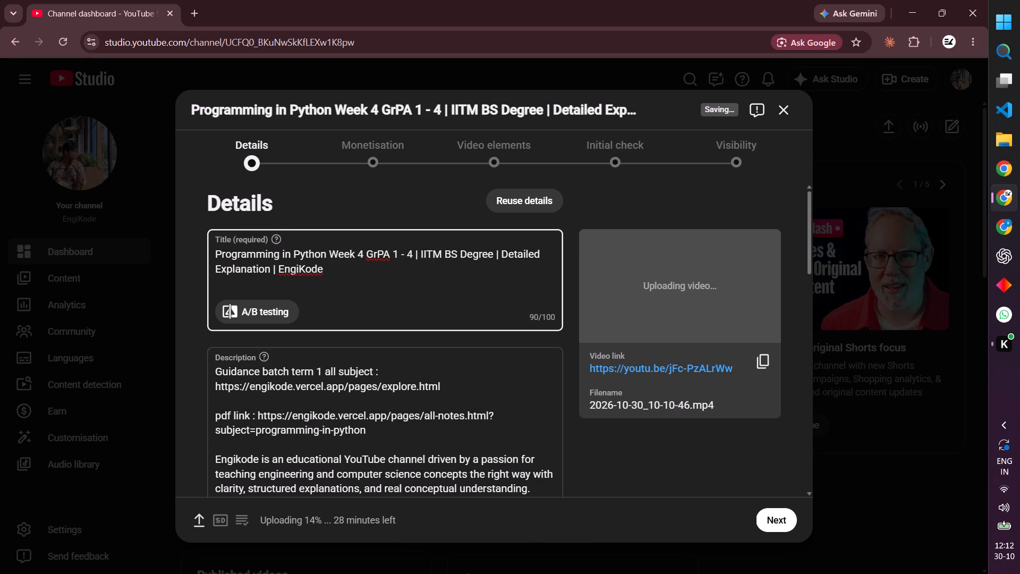
pyautogui.click(411, 251)
pyautogui.press('BackSpace')
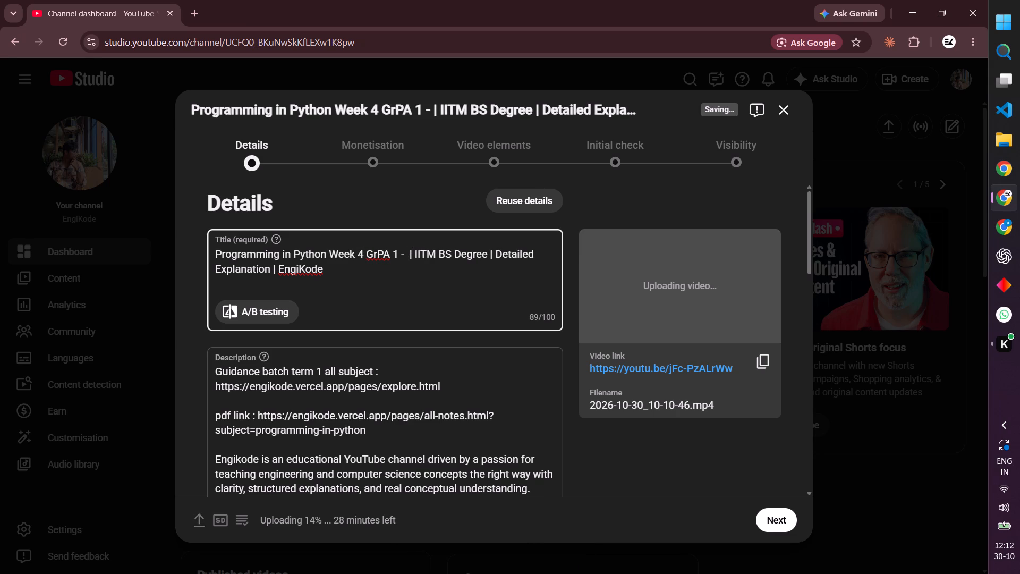
pyautogui.press('5')
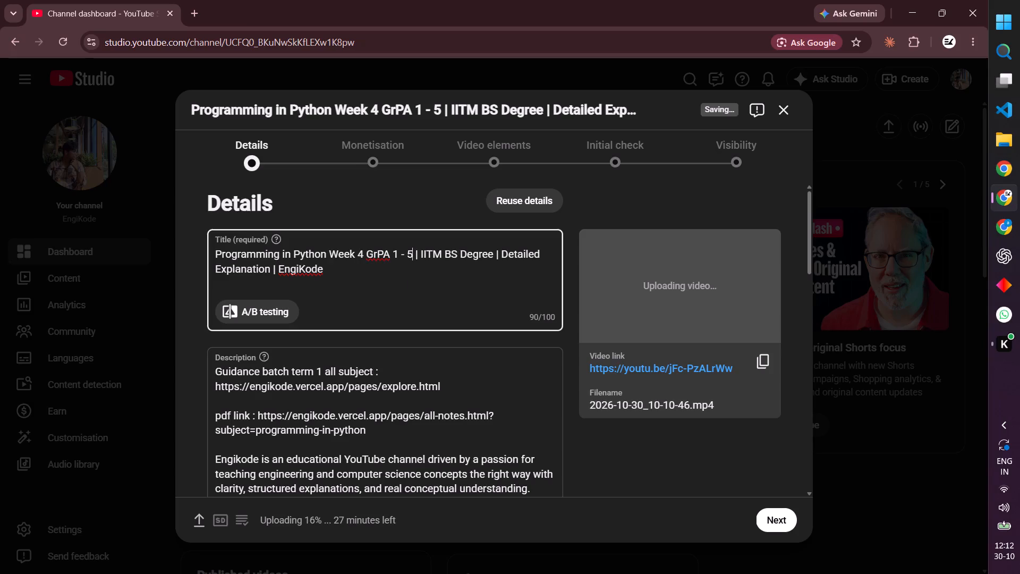
pyautogui.click(409, 275)
# Look through the reused description, thumbnail and playlist sections of the upload details.
pyautogui.scroll(-1, 409, 277)
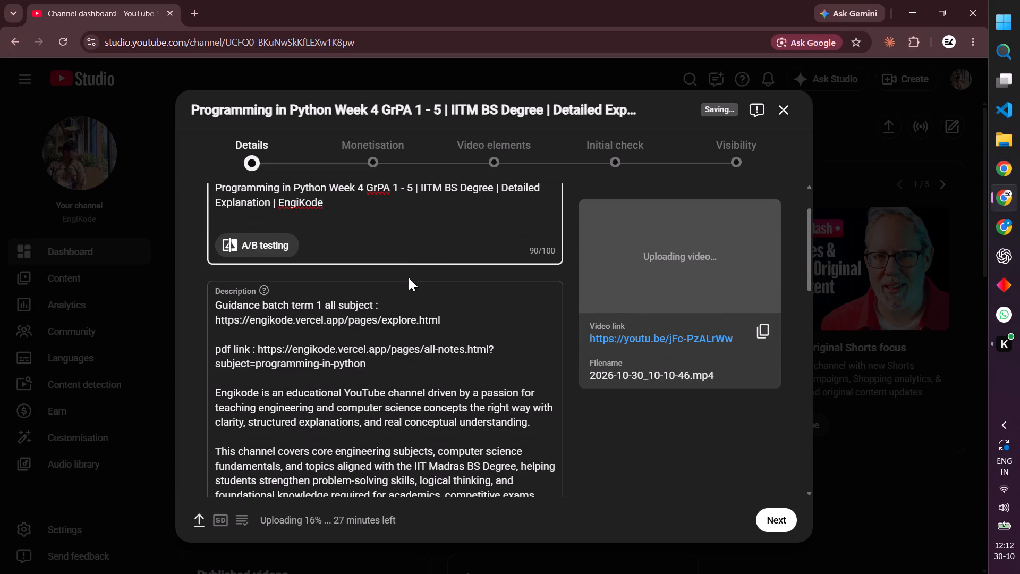
pyautogui.scroll(-11, 409, 277)
pyautogui.scroll(3, 409, 277)
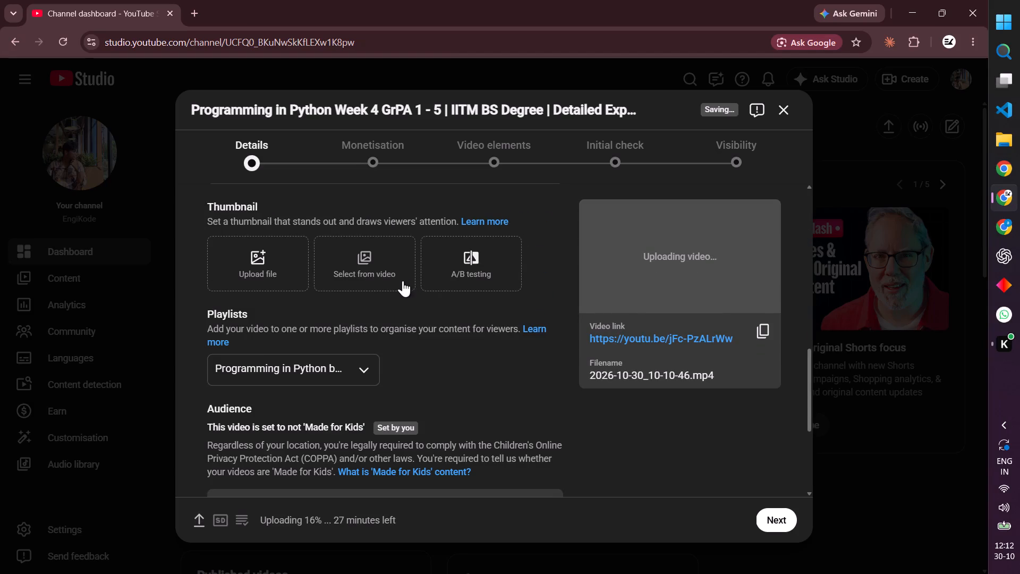
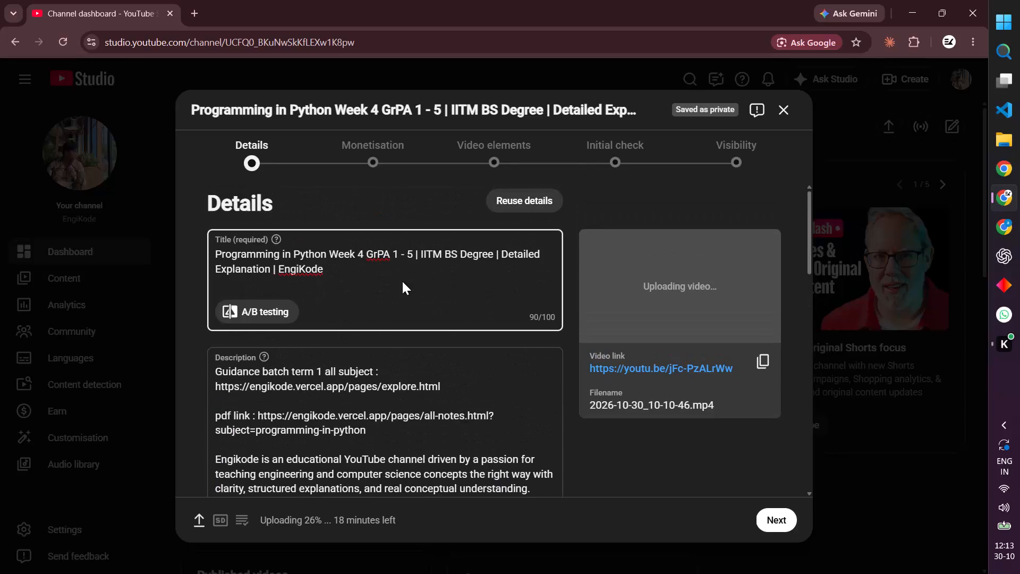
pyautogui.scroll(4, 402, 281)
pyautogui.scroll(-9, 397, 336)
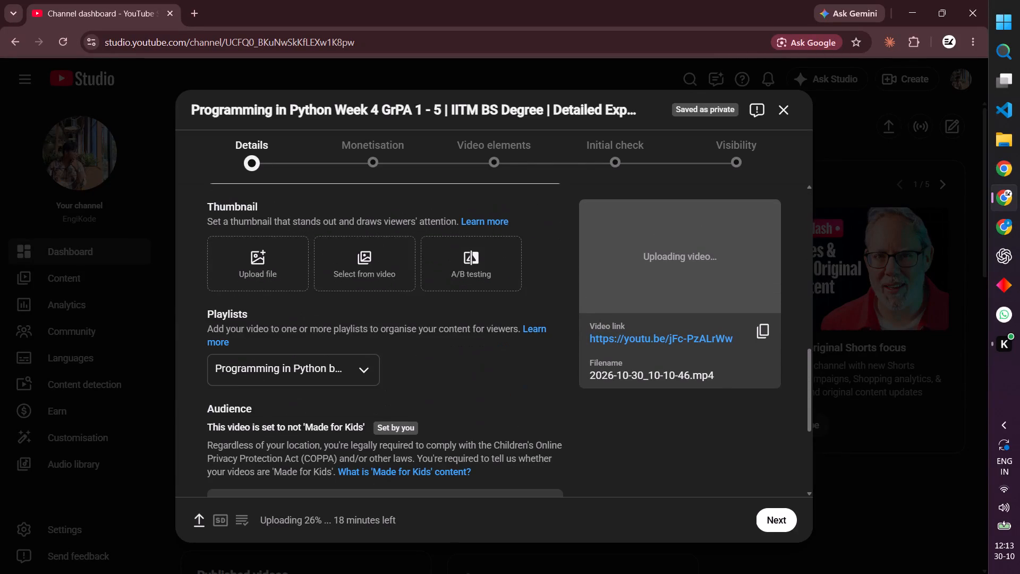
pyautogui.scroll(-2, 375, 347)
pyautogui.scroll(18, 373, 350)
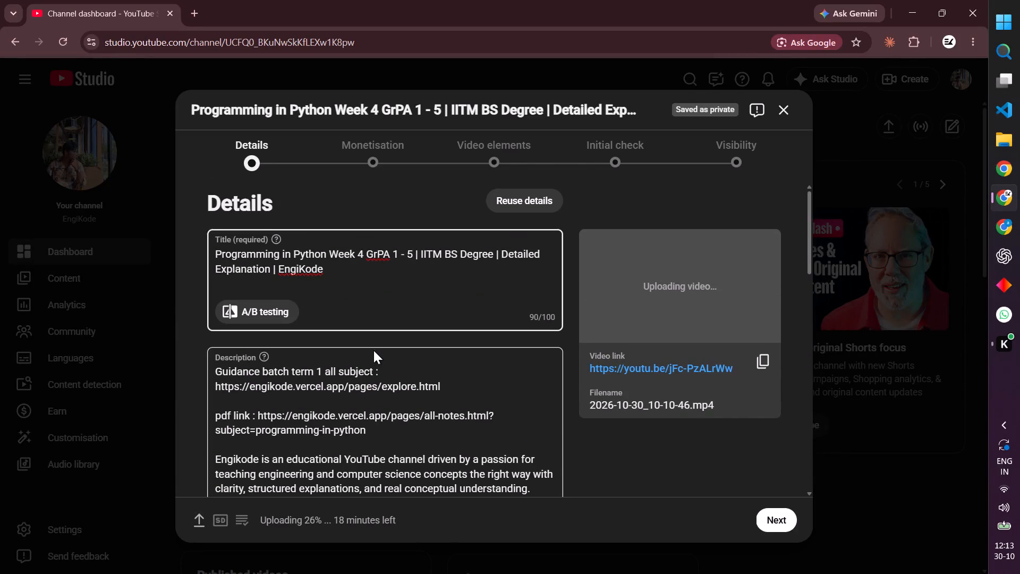
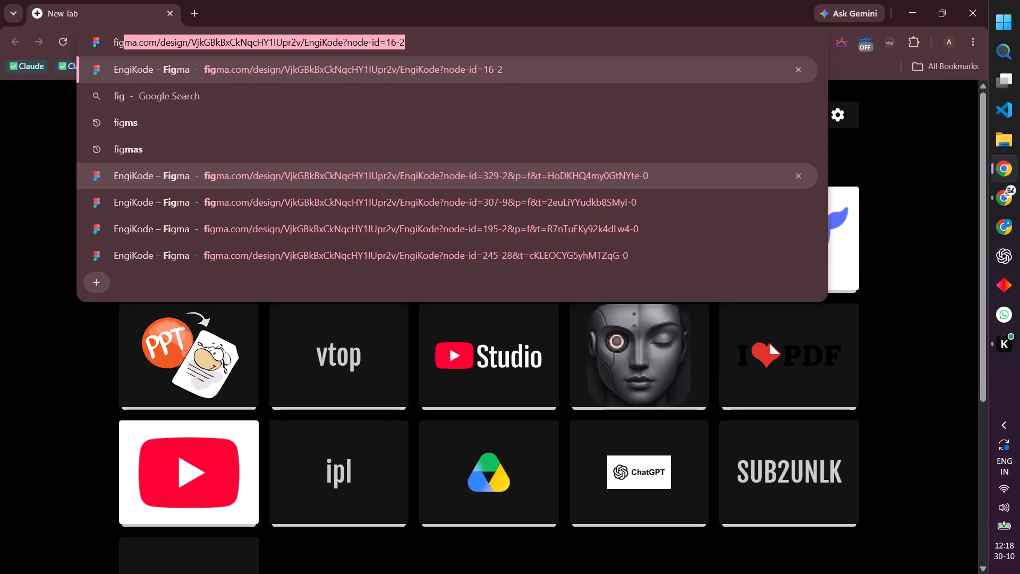
# Open the EngiKode design file in Figma in the browser.
pyautogui.press('Return')
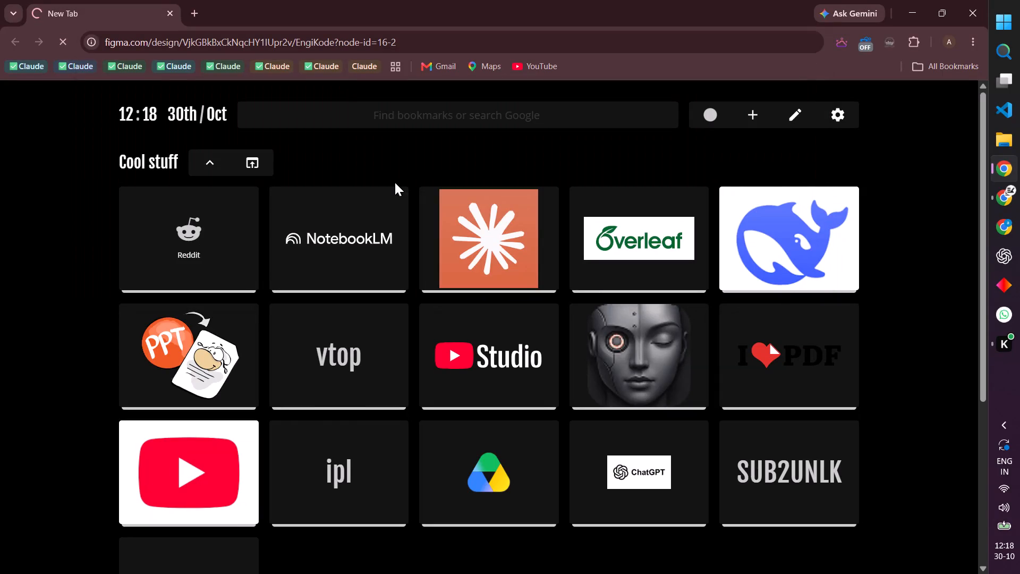
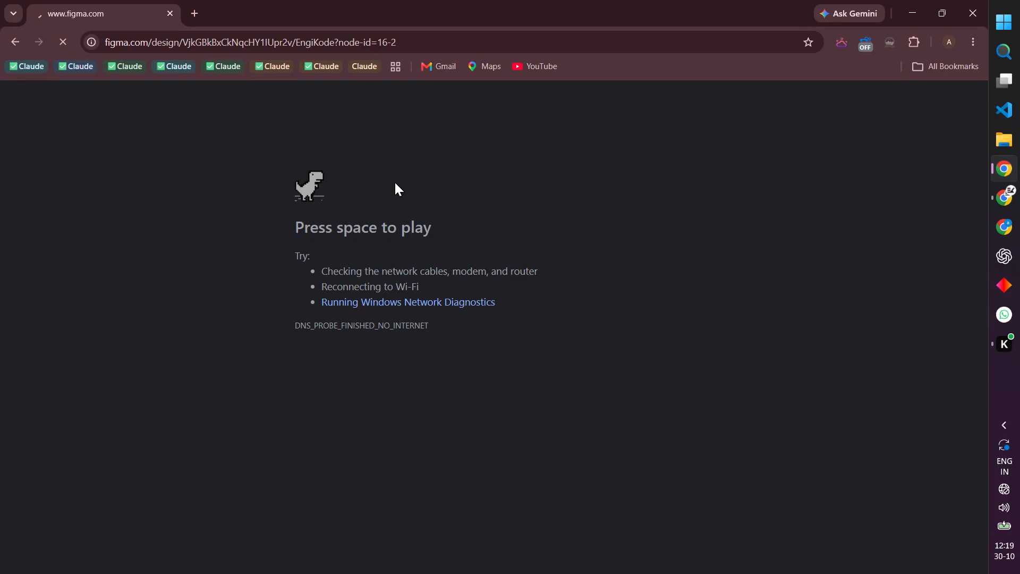
# Switch to the YouTube Studio window and connect the computer to the secured Wi-Fi network named with a row of laughing emojis.
pyautogui.hotkey('alt', 'Tab')
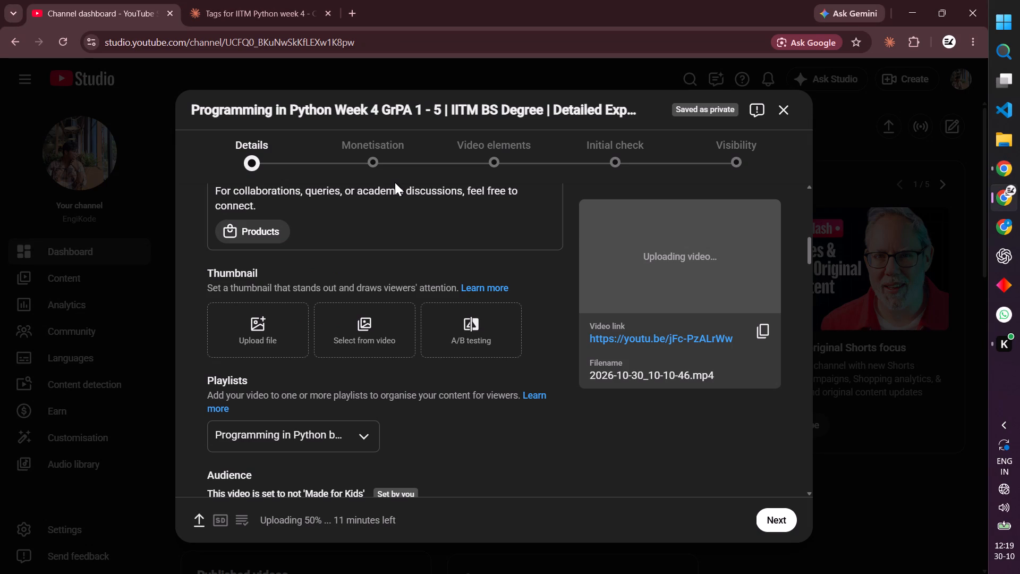
pyautogui.click(997, 489)
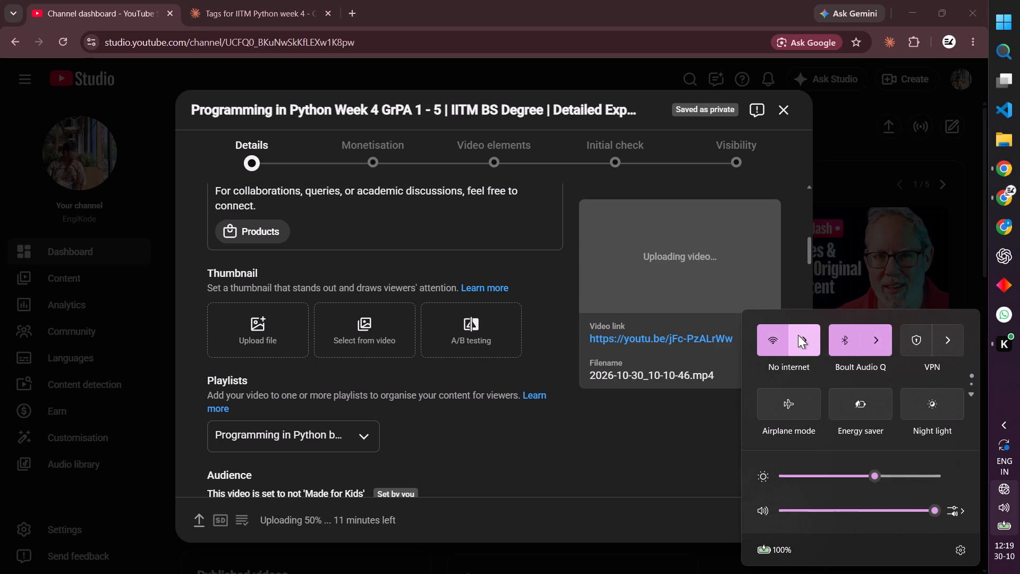
pyautogui.click(798, 335)
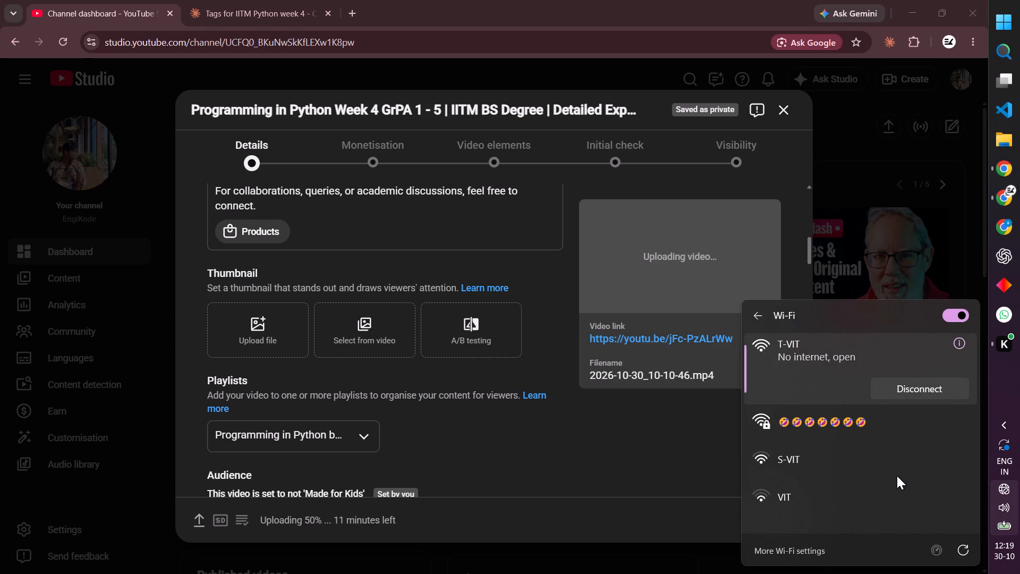
pyautogui.click(825, 417)
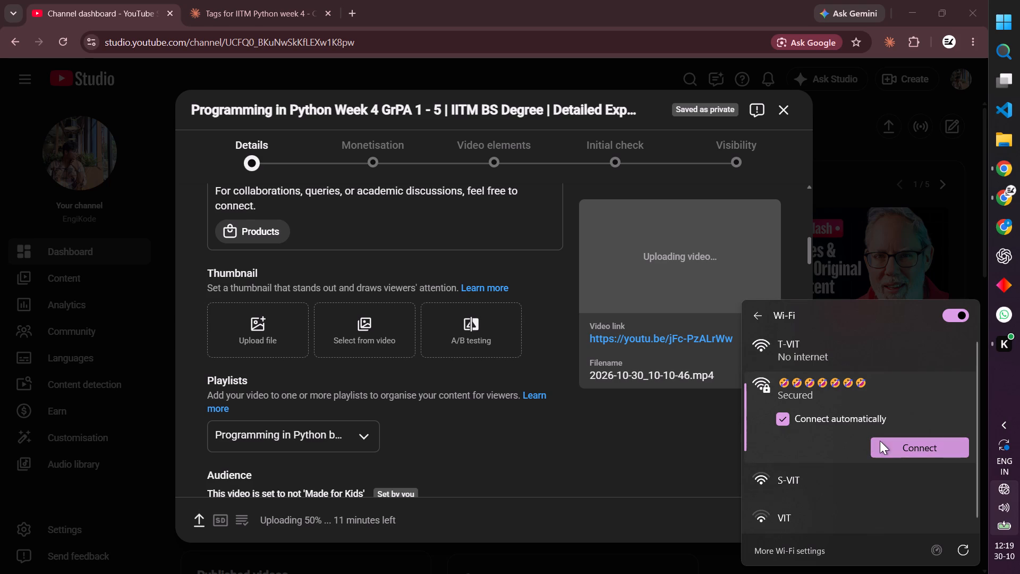
pyautogui.click(908, 448)
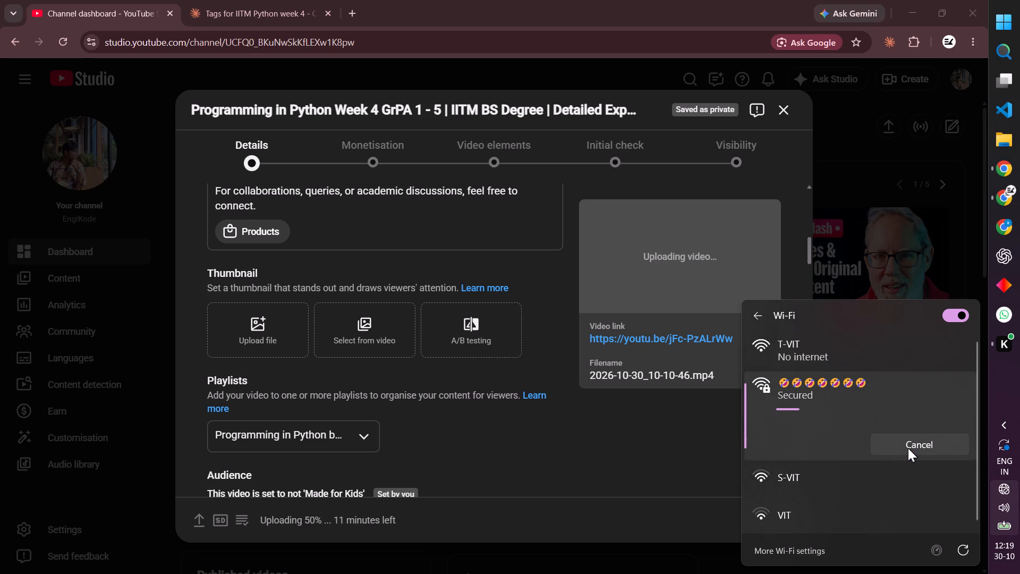
pyautogui.click(574, 399)
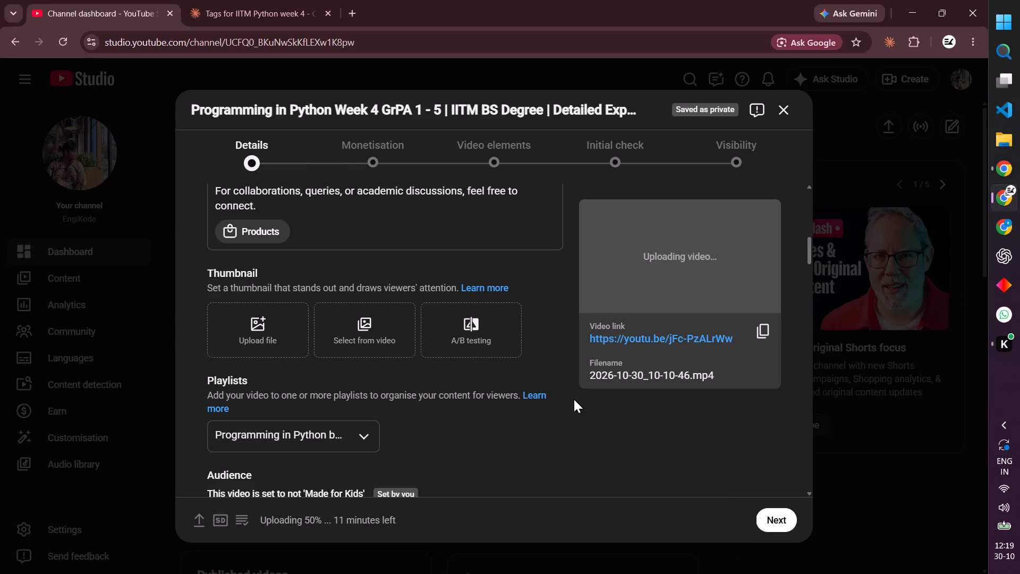
# Reload the EngiKode Figma design page in the other browser window and return to the YouTube Studio upload.
pyautogui.hotkey('alt', 'Tab')
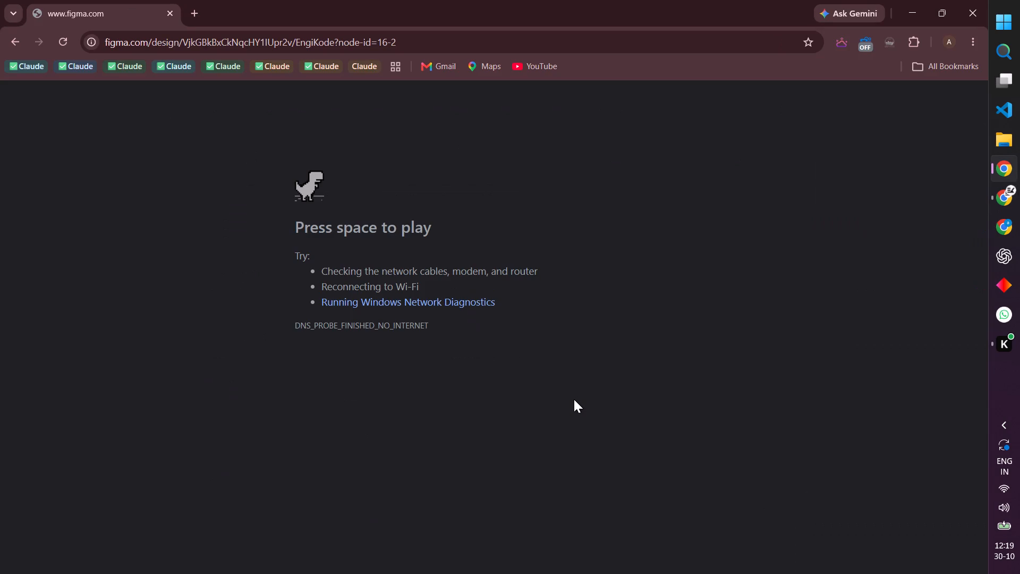
pyautogui.hotkey('ctrl', 'r')
pyautogui.hotkey('alt', 'Tab')
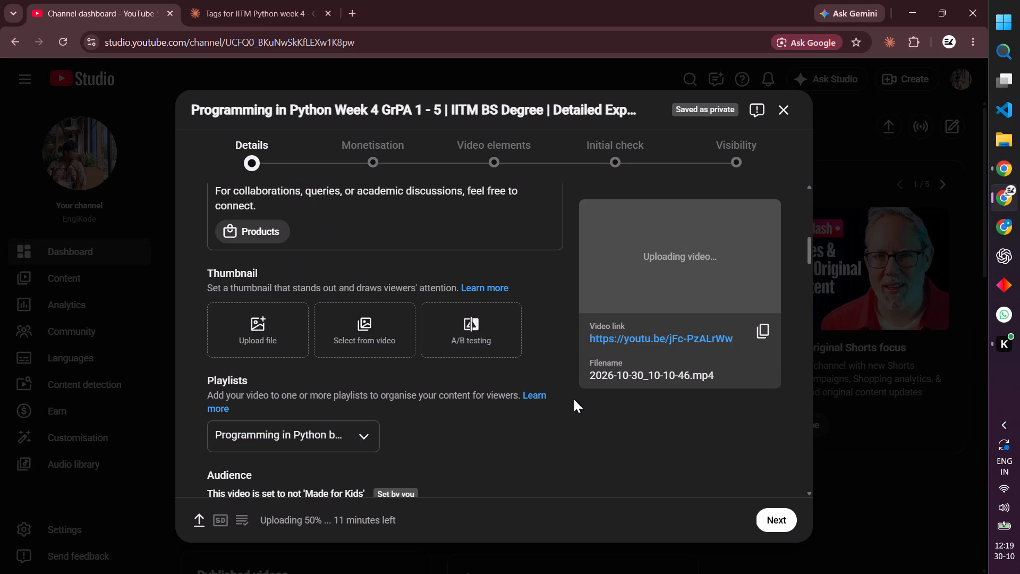
# Switch from YouTube Studio back to the browser window with the EngiKode Figma design file.
pyautogui.hotkey('alt', 'Tab')
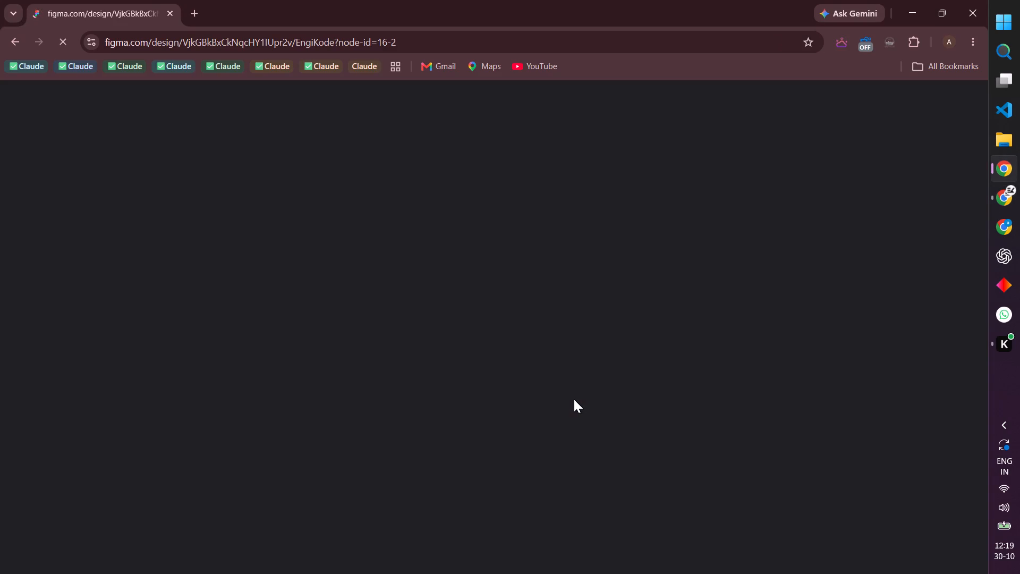
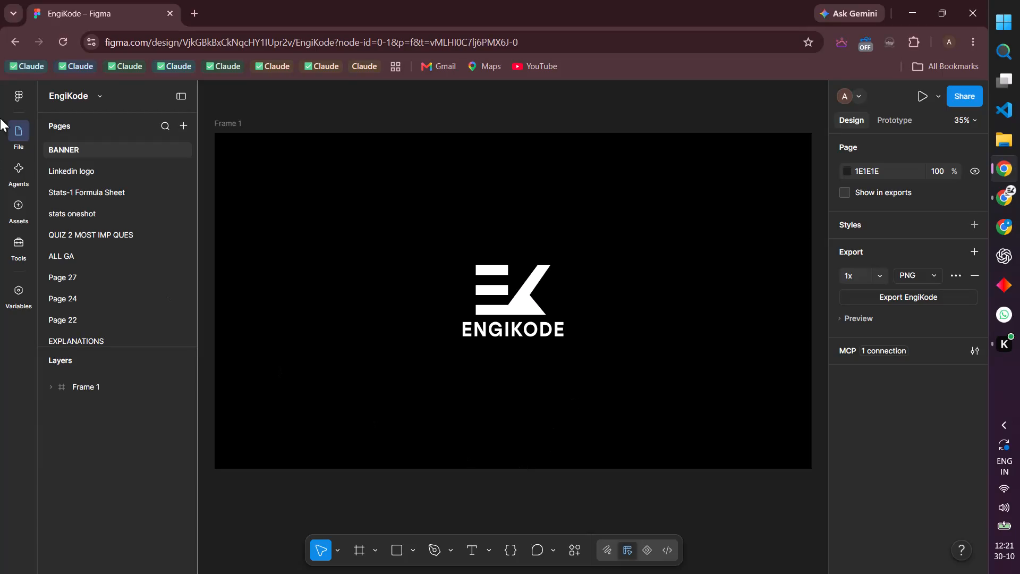
# Open the PYTHON 2 page of the EngiKode design file.
pyautogui.scroll(-3, 217, 265)
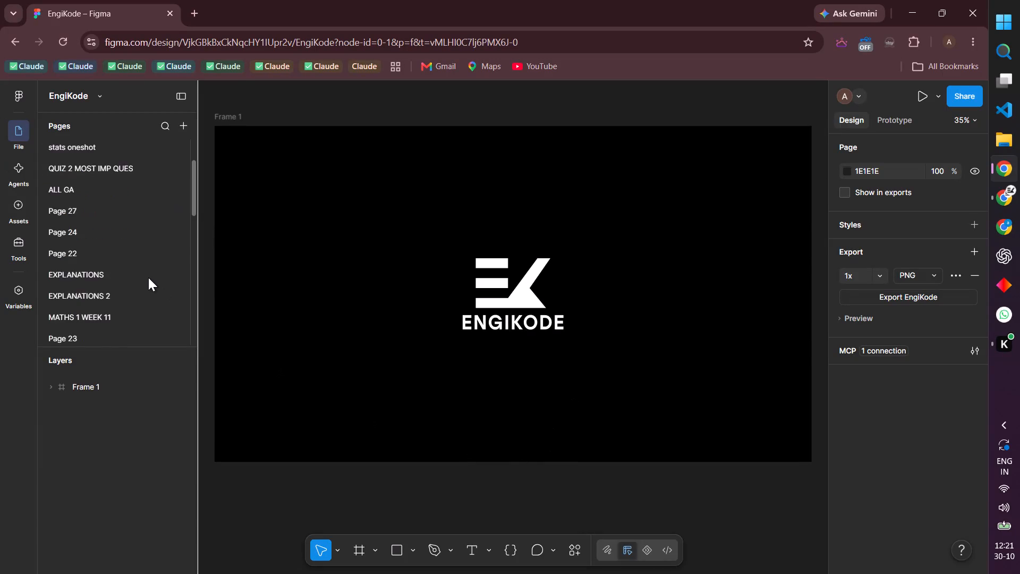
pyautogui.scroll(-7, 146, 276)
pyautogui.scroll(2, 148, 278)
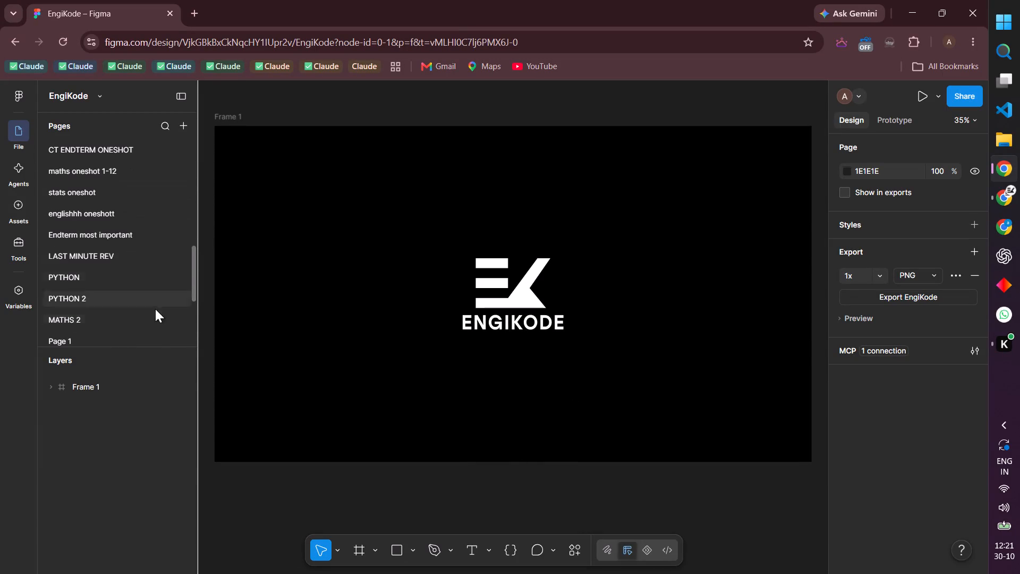
pyautogui.click(140, 310)
pyautogui.click(75, 306)
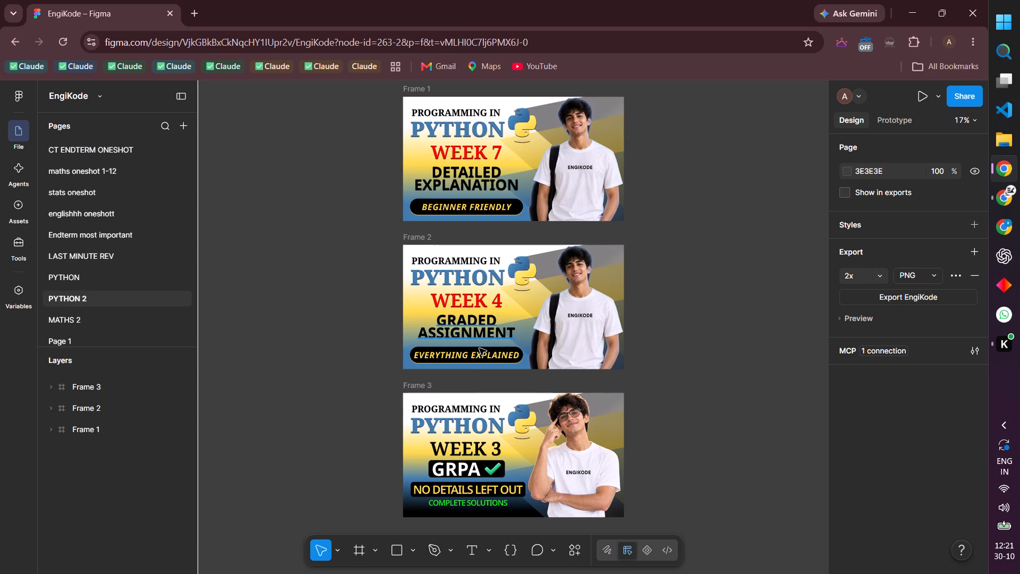
# Change the week heading in the Frame 3 GRPA thumbnail to WEEK 4.
pyautogui.doubleClick(496, 449)
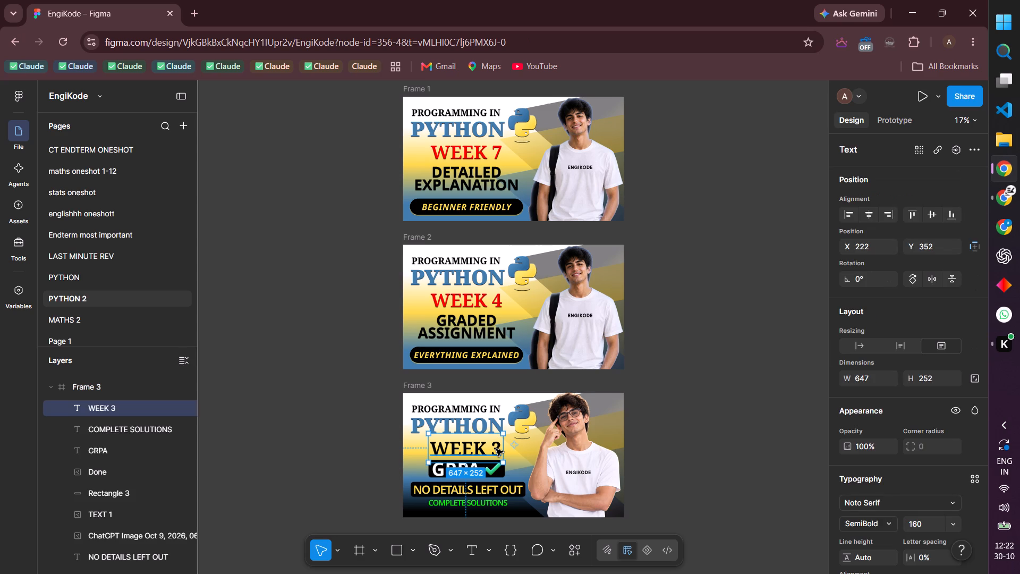
pyautogui.doubleClick(499, 446)
pyautogui.click(499, 447)
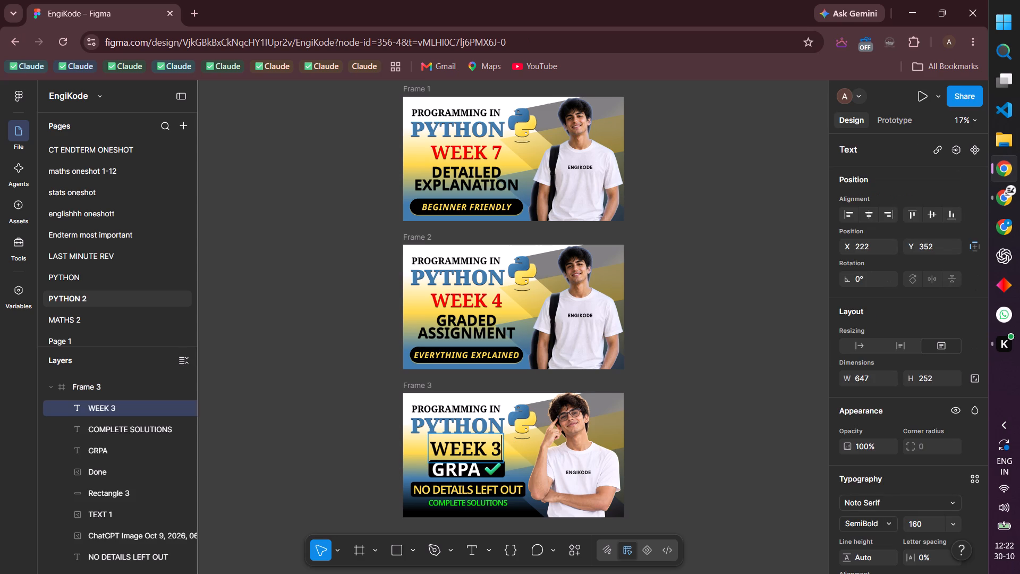
pyautogui.press('BackSpace')
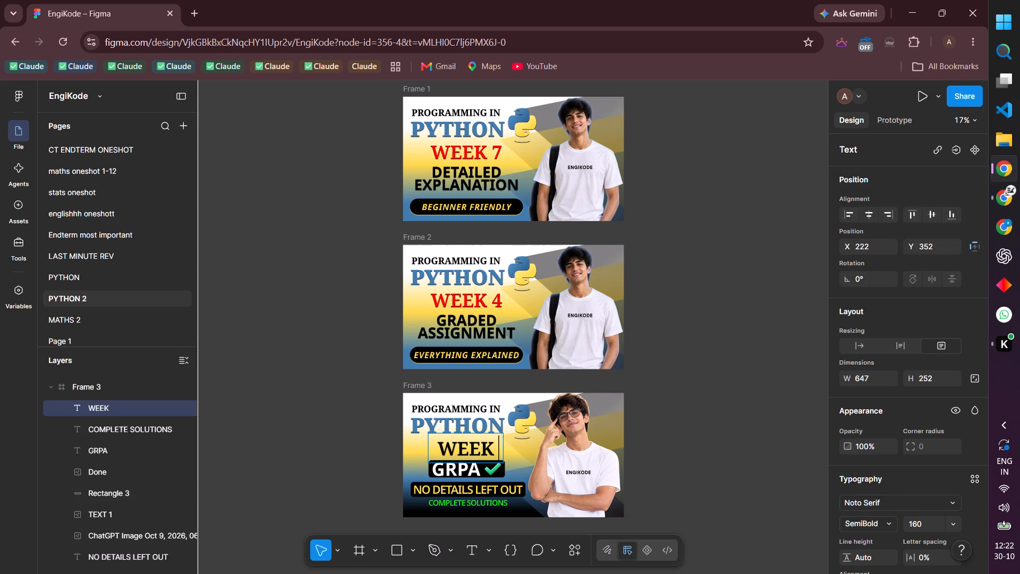
pyautogui.press('4')
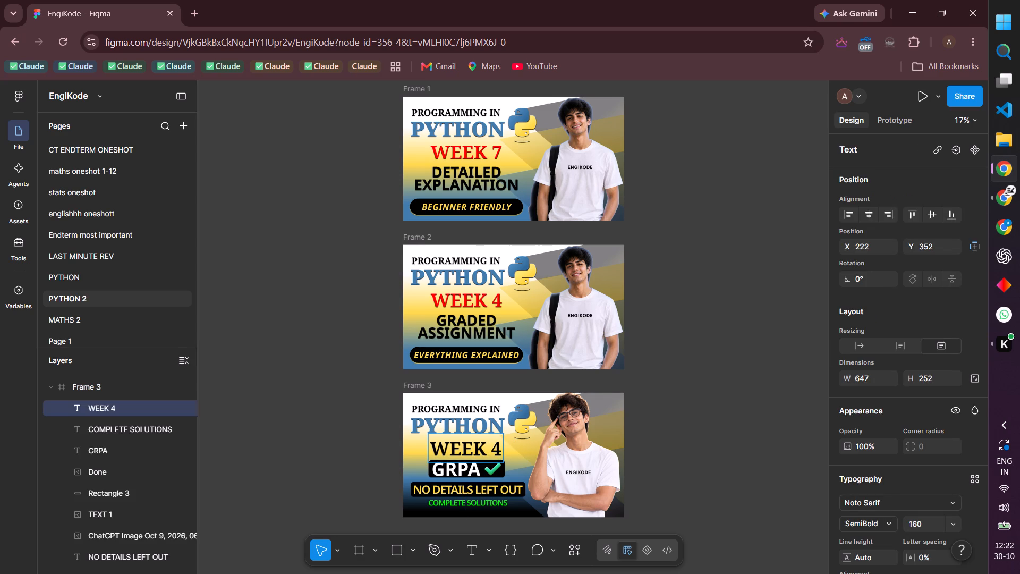
pyautogui.click(685, 492)
pyautogui.click(685, 492)
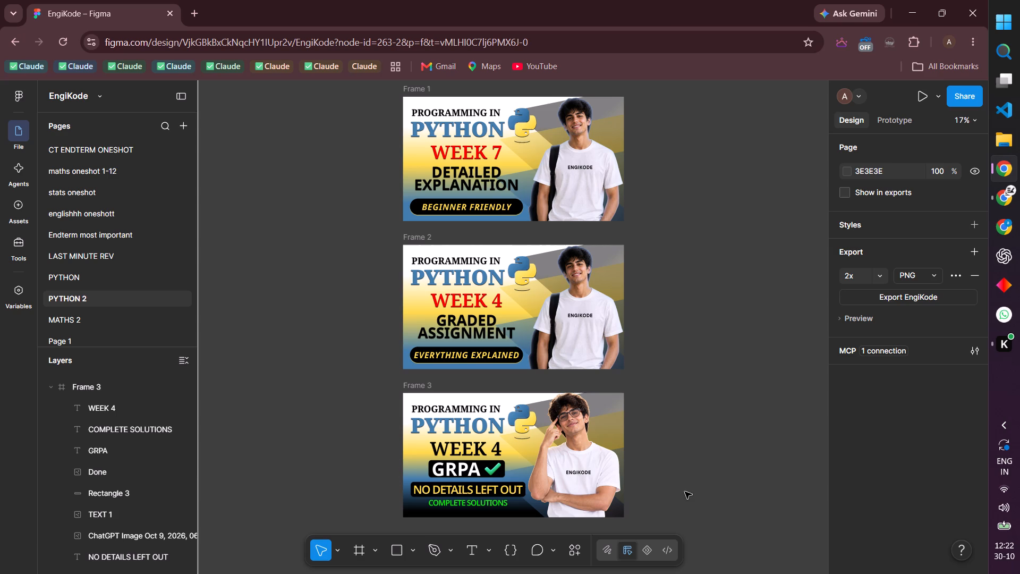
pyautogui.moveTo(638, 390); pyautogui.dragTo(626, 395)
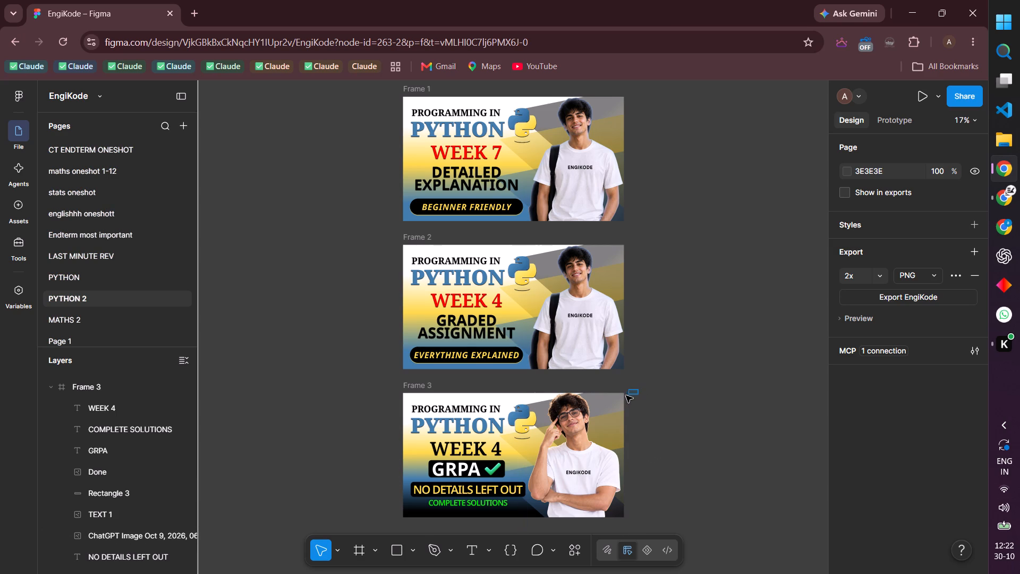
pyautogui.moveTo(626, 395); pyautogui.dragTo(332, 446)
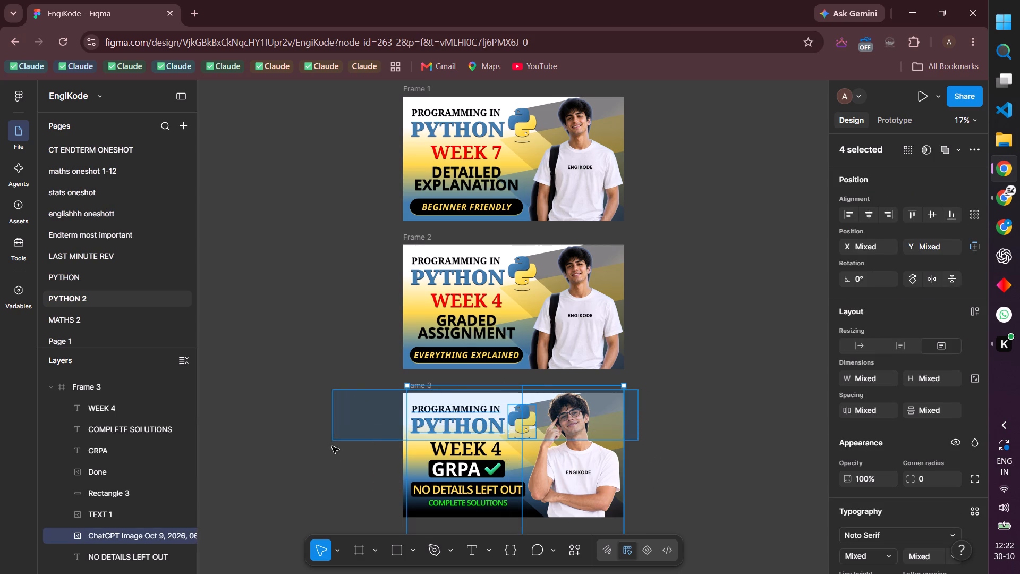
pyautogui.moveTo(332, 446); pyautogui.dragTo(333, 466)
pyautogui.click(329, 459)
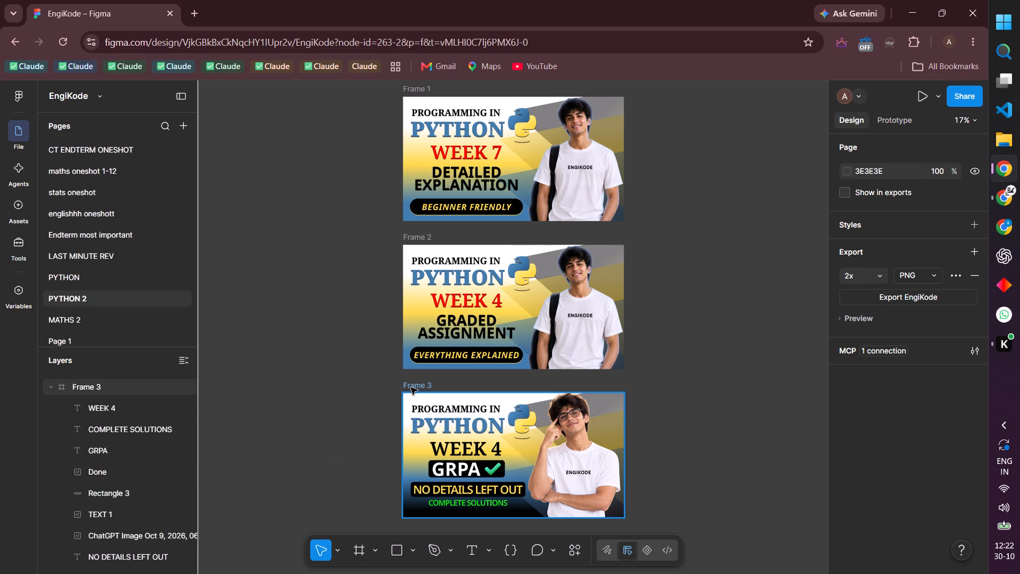
# Export Frame 3 as a 2x JPEG and dismiss the McAfee download notification.
pyautogui.click(411, 387)
pyautogui.scroll(-6, 908, 508)
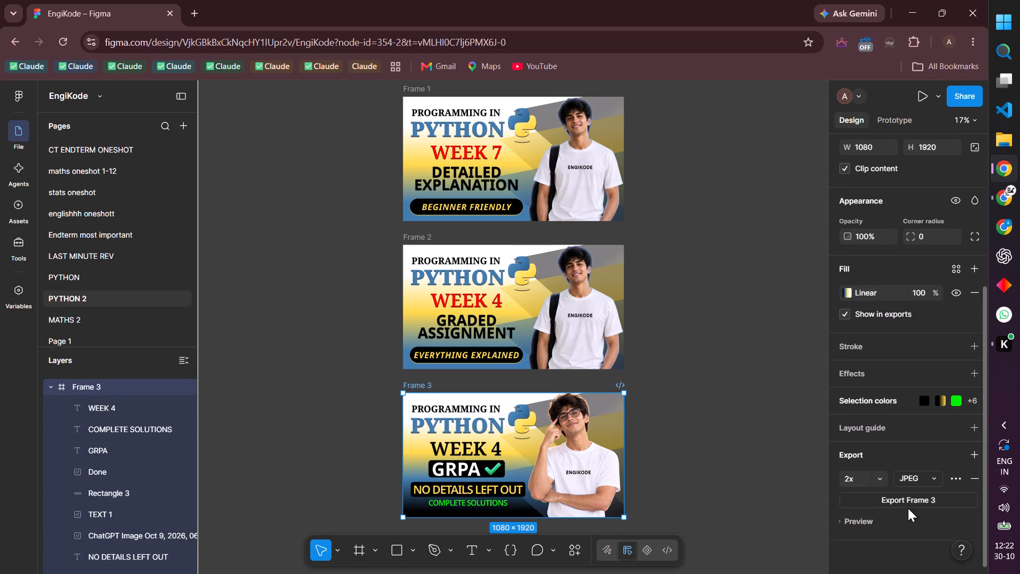
pyautogui.scroll(-2, 908, 508)
pyautogui.click(883, 497)
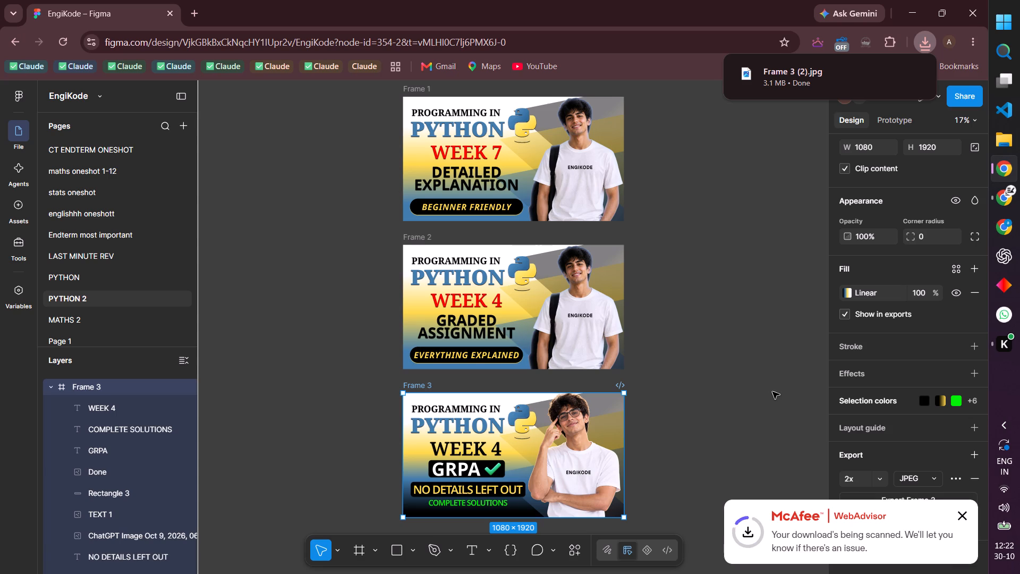
pyautogui.click(965, 510)
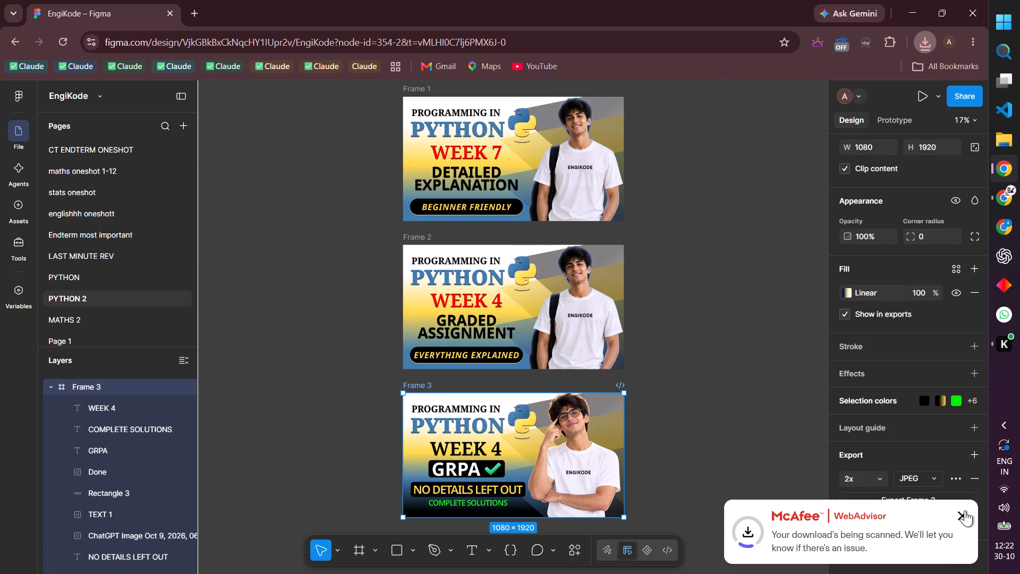
pyautogui.click(969, 520)
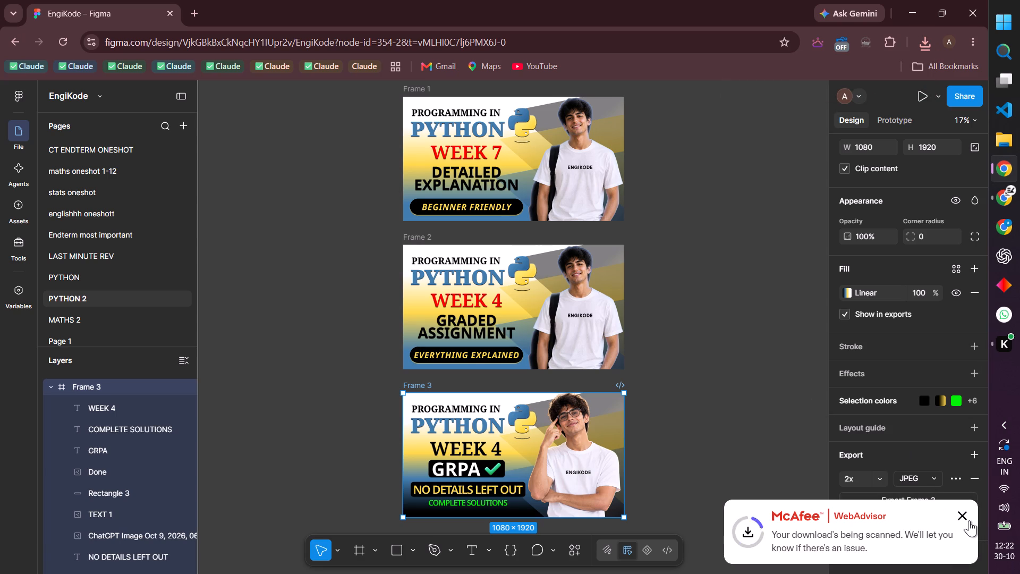
pyautogui.click(960, 514)
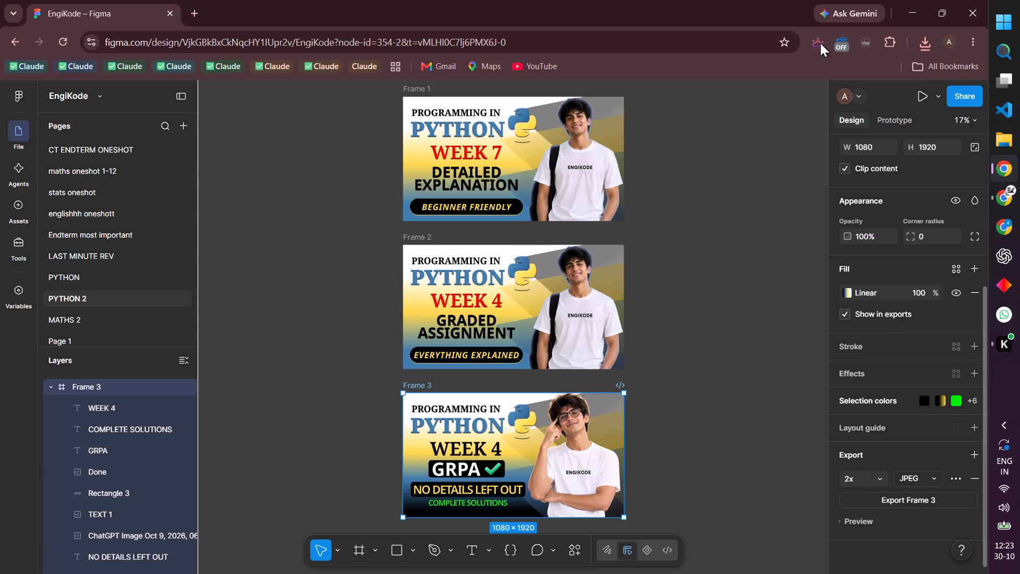
# Add the downloaded Frame 3 (2).jpg as the thumbnail of the Week 4 GrPA video in the YouTube Studio upload.
pyautogui.click(919, 46)
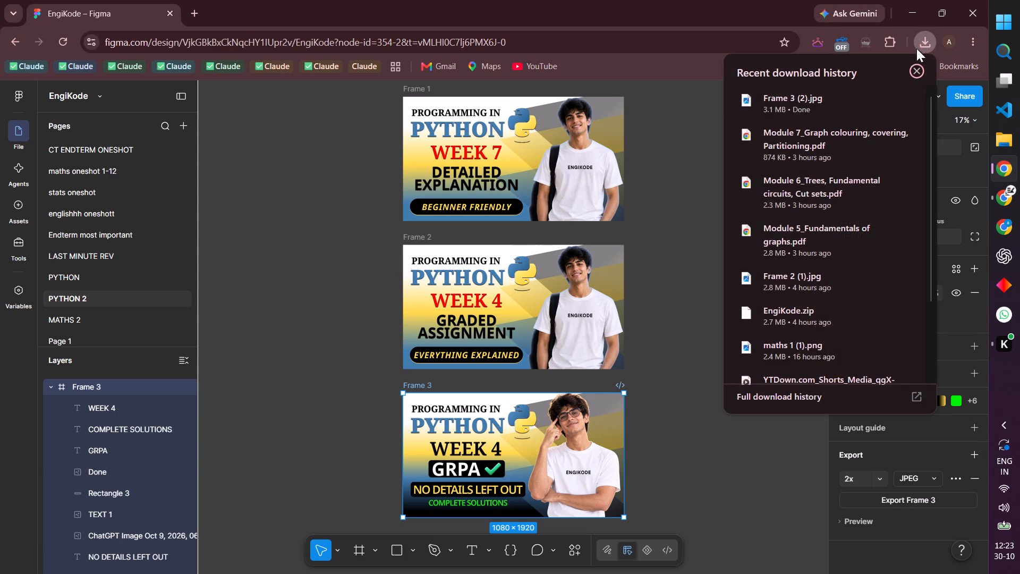
pyautogui.moveTo(802, 103); pyautogui.dragTo(809, 139)
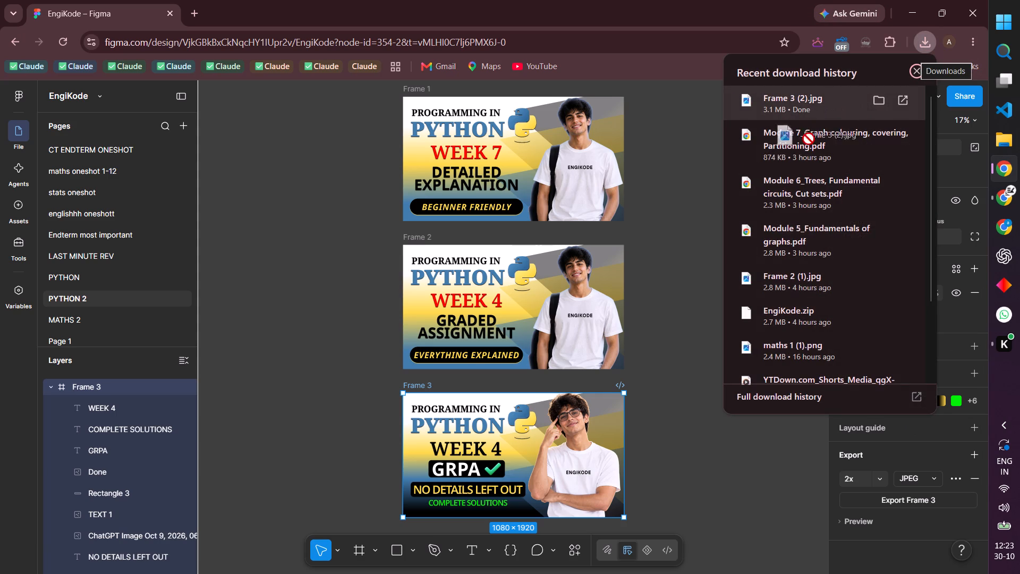
pyautogui.moveTo(809, 139); pyautogui.dragTo(992, 197)
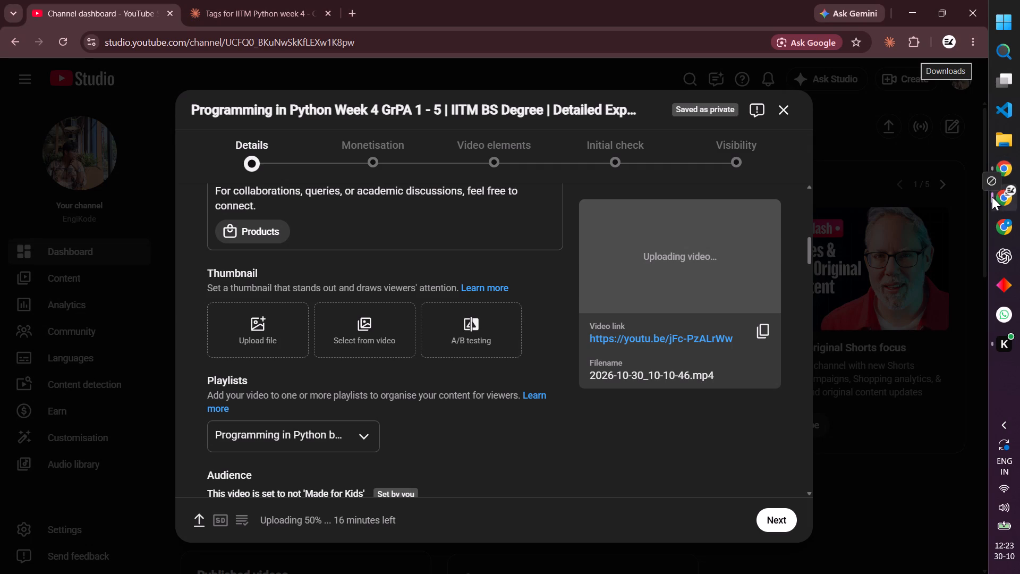
pyautogui.moveTo(992, 197); pyautogui.dragTo(244, 323)
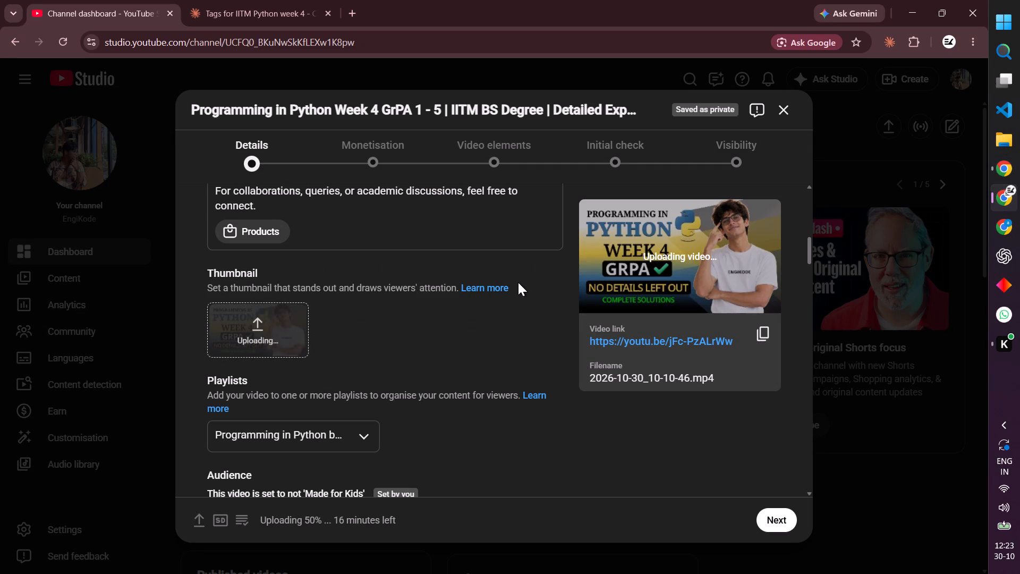
# Review the video's title, description, thumbnail, playlist and audience settings in the upload details.
pyautogui.scroll(-4, 518, 282)
pyautogui.scroll(16, 518, 282)
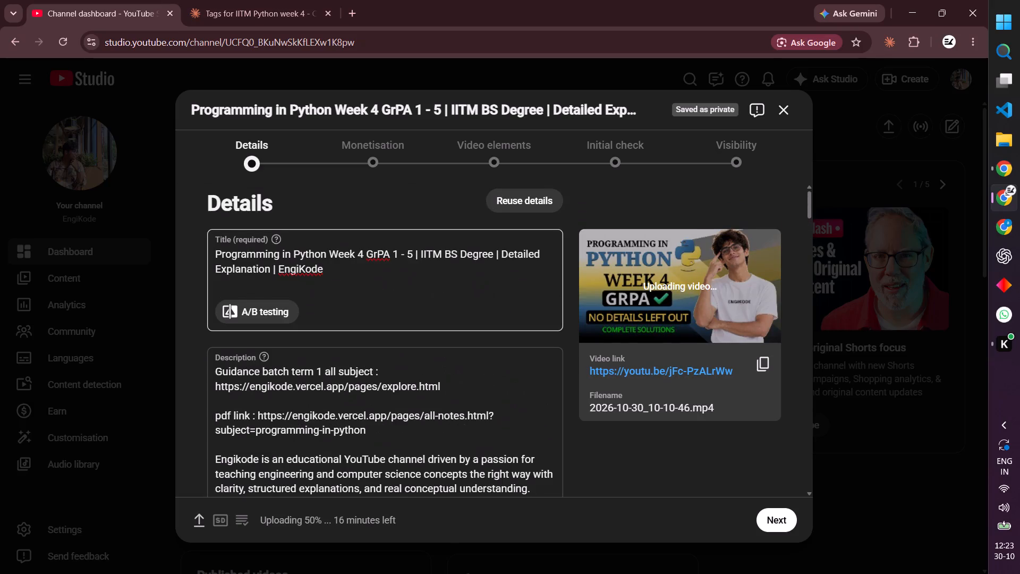
pyautogui.scroll(-4, 518, 268)
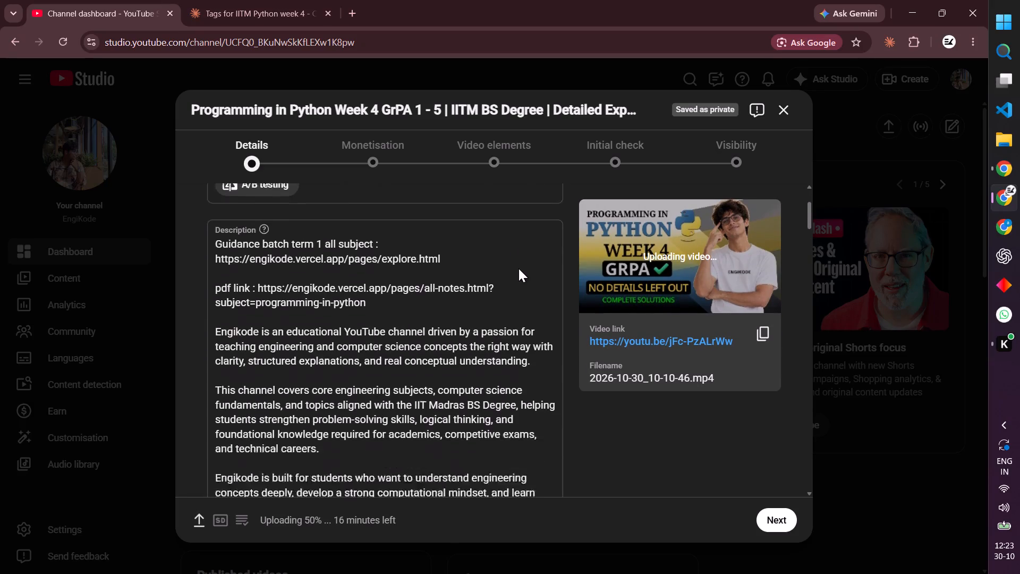
pyautogui.scroll(-4, 518, 268)
pyautogui.scroll(1, 518, 268)
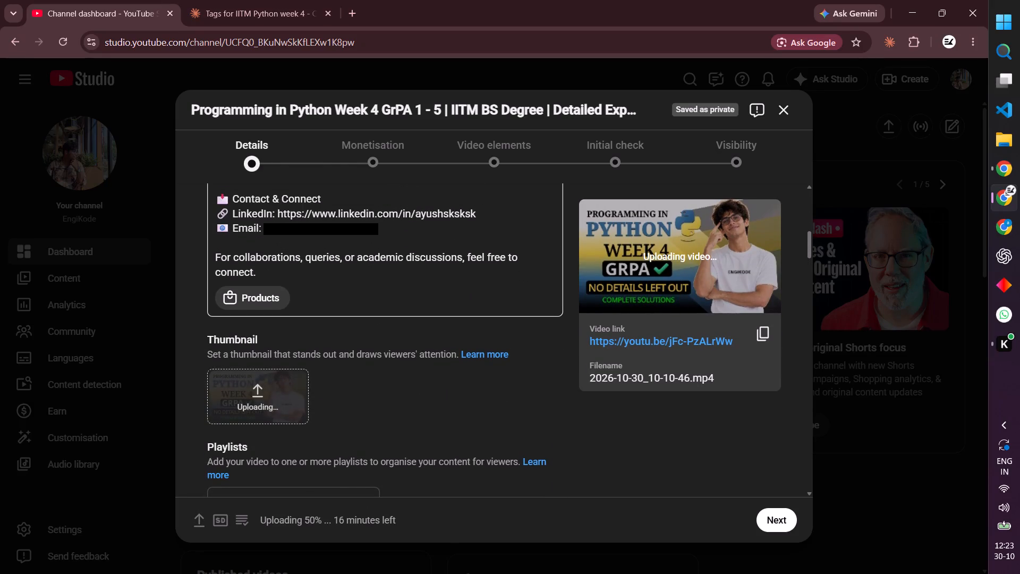
pyautogui.scroll(-1, 518, 268)
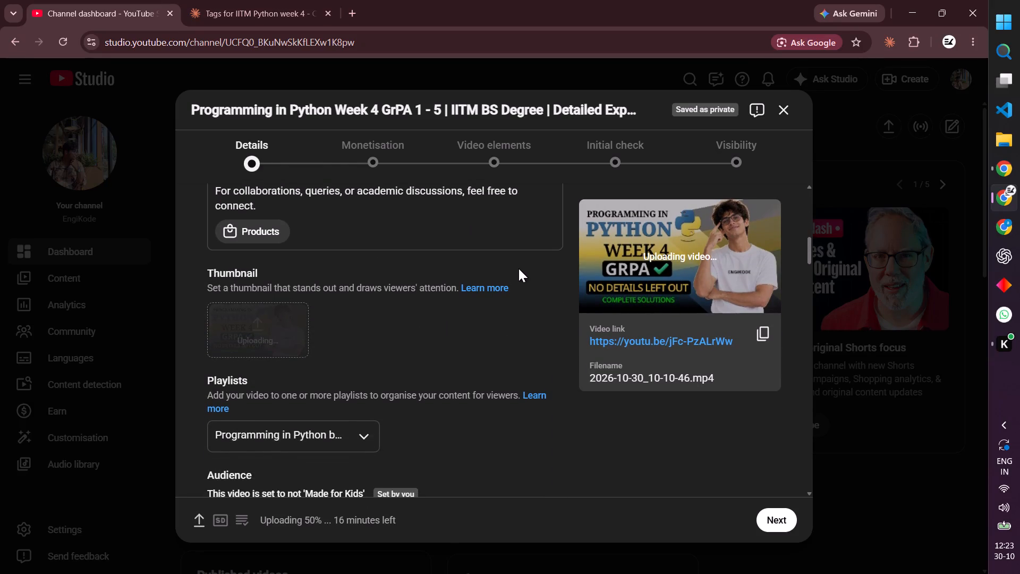
pyautogui.scroll(-2, 518, 268)
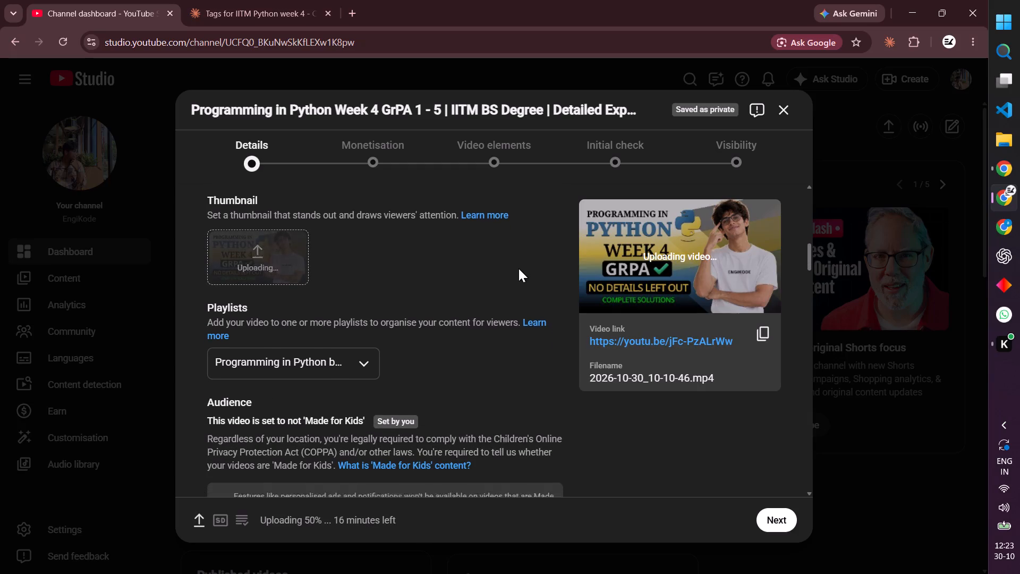
pyautogui.scroll(-1, 518, 268)
pyautogui.scroll(4, 518, 268)
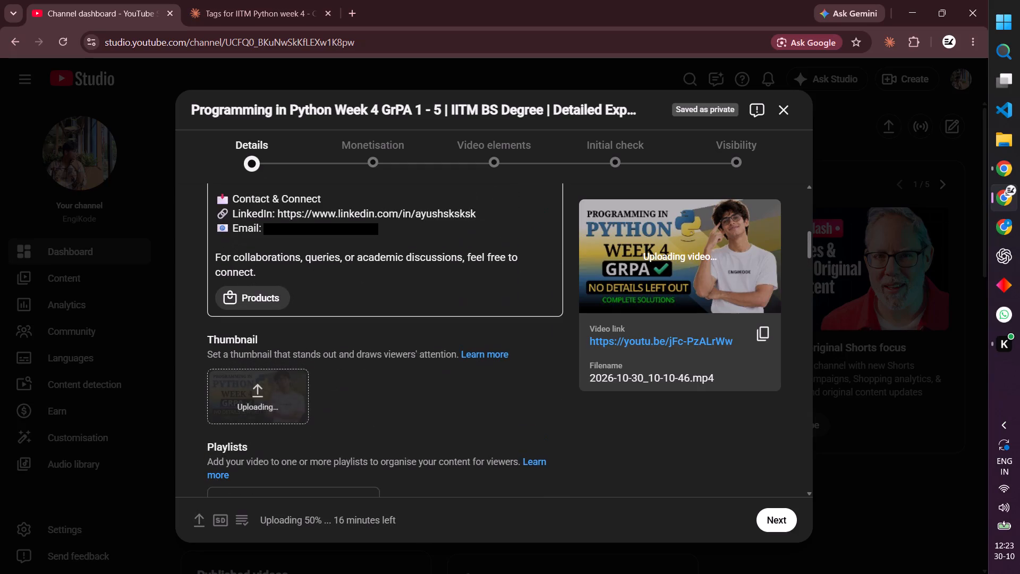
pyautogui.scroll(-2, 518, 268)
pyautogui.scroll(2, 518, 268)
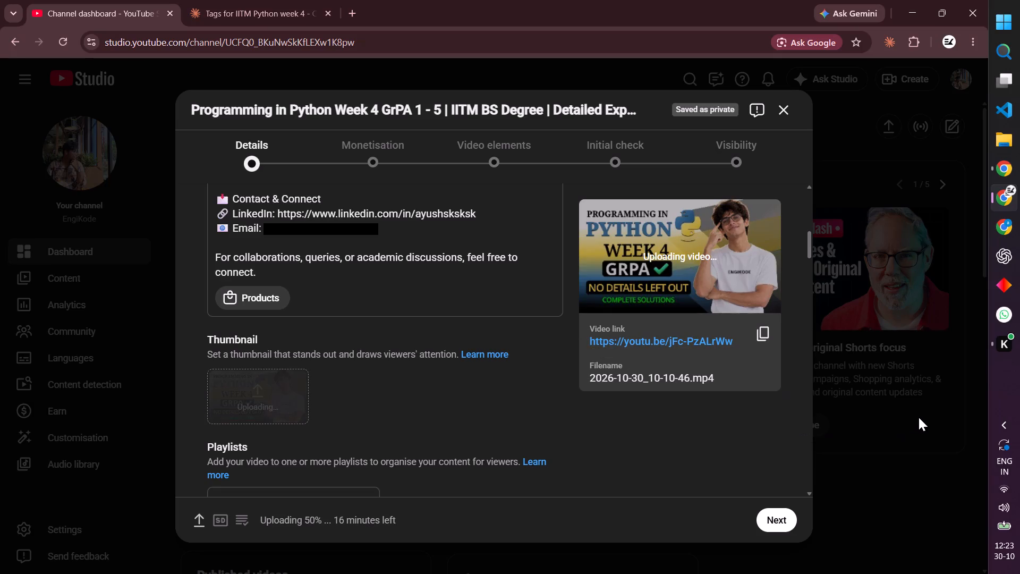
# Switch the computer's Wi-Fi connection to the open T-VIT network, keeping automatic connection enabled.
pyautogui.click(996, 488)
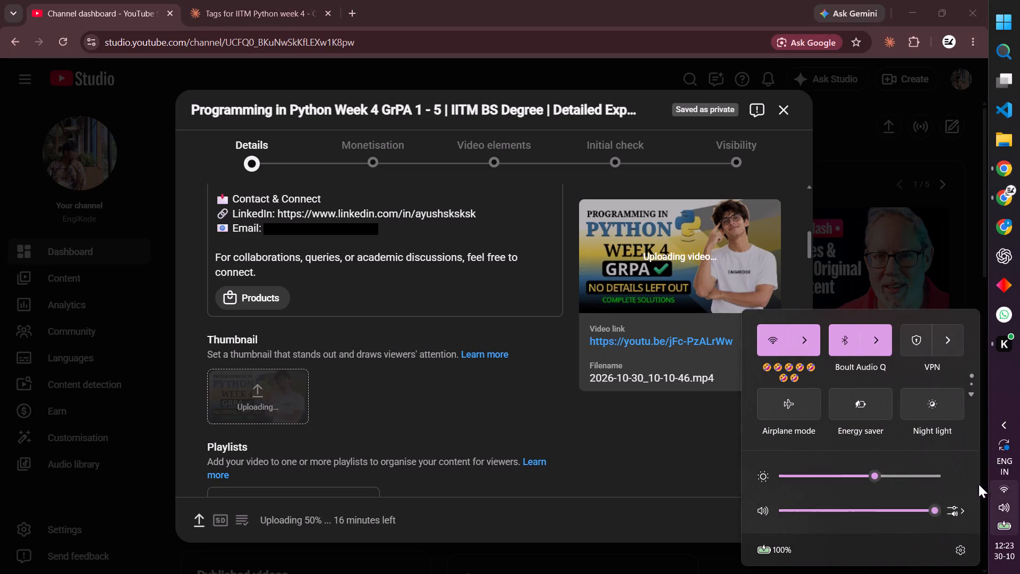
pyautogui.click(804, 346)
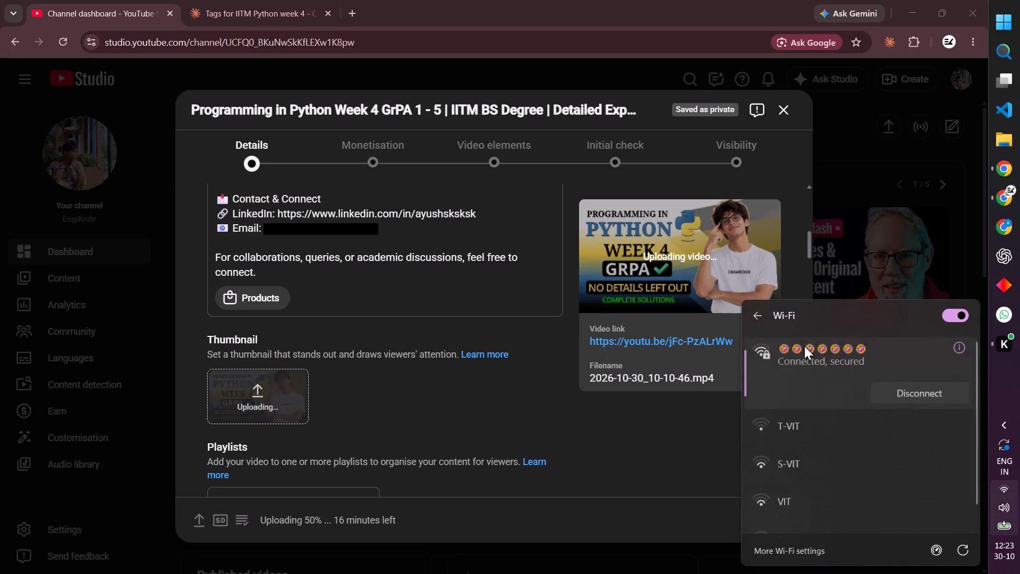
pyautogui.click(793, 419)
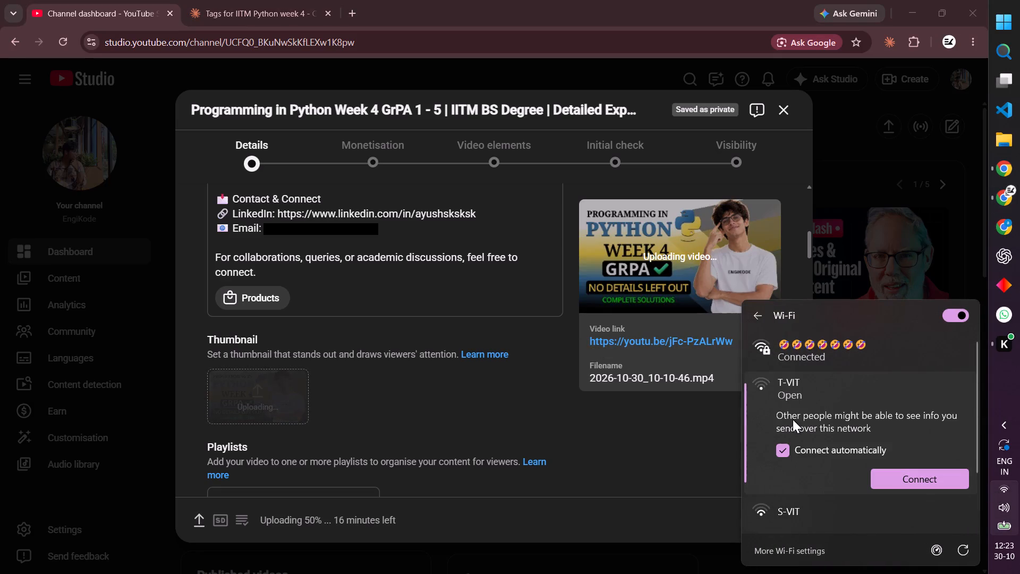
pyautogui.click(898, 469)
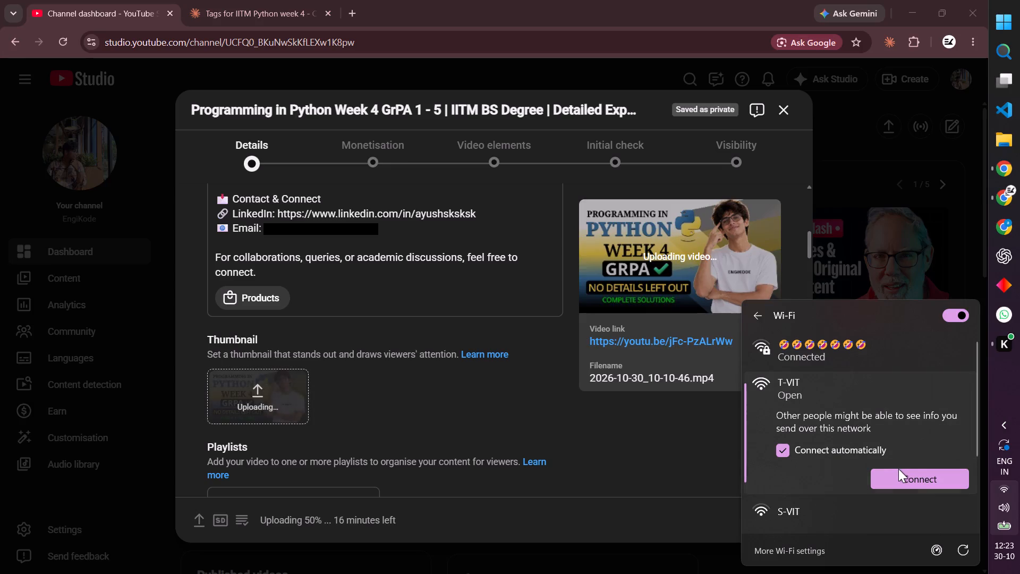
pyautogui.click(900, 476)
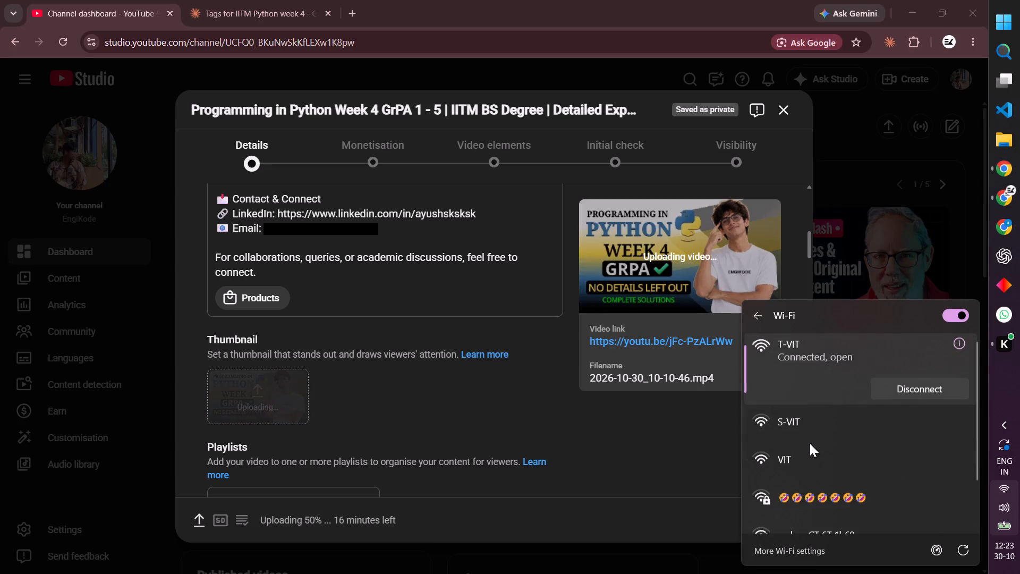
pyautogui.click(658, 407)
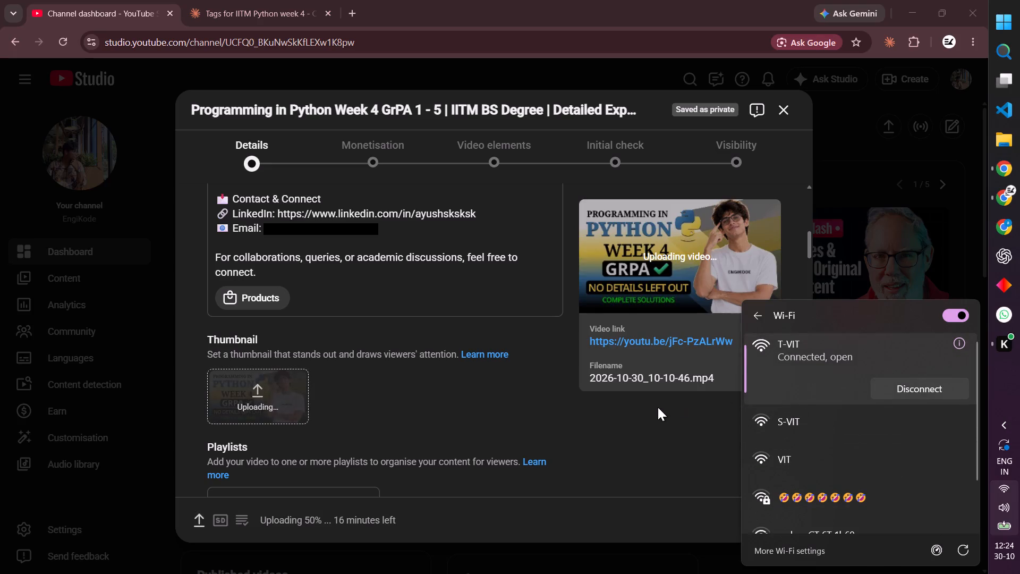
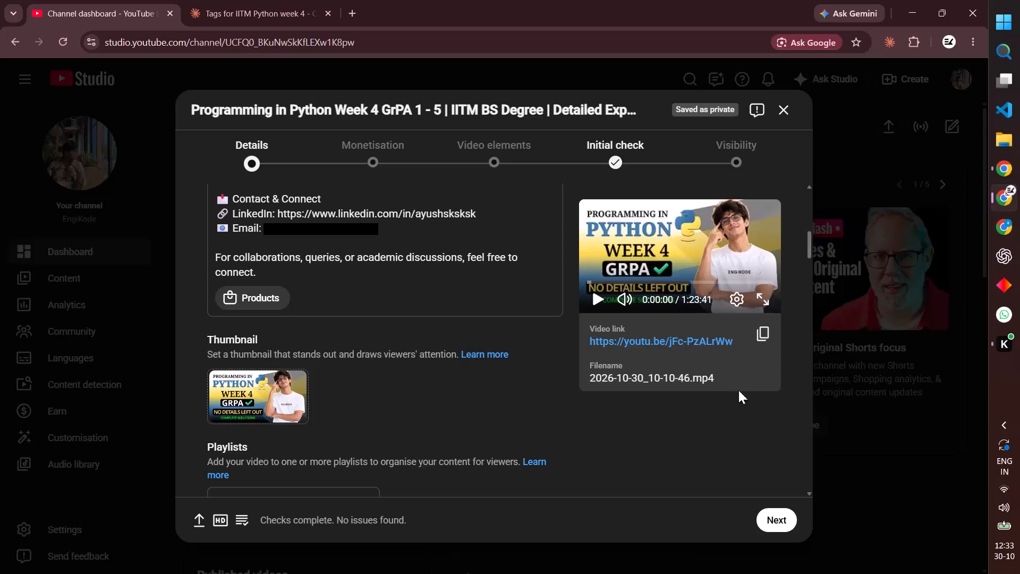
# Proceed to the Monetisation stage and turn watch page ads and YouTube Premium monetisation On for the video.
pyautogui.click(776, 516)
pyautogui.click(774, 514)
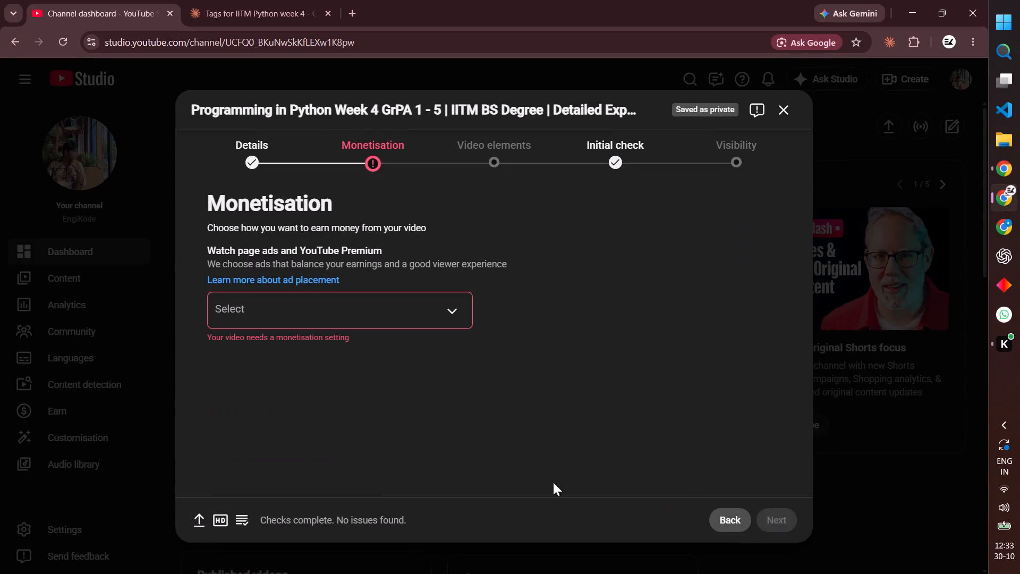
pyautogui.click(265, 315)
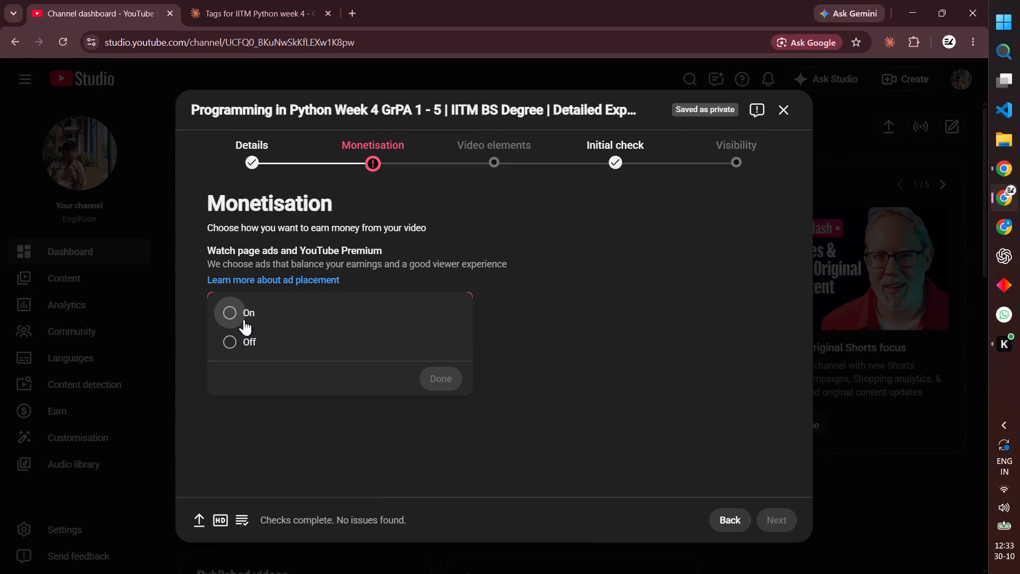
pyautogui.click(244, 319)
pyautogui.click(444, 376)
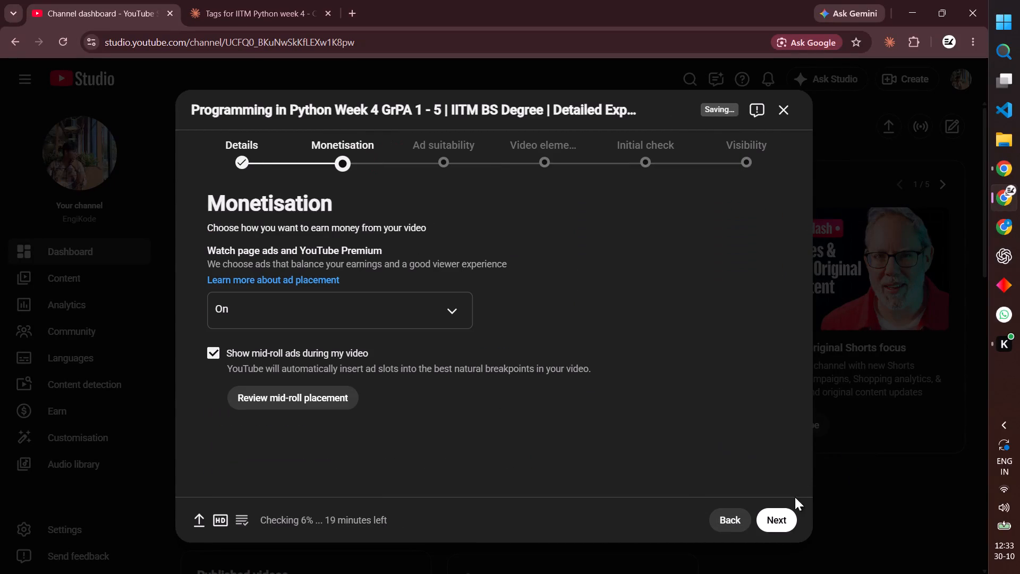
# Rate the video's ad suitability as None of the above and submit the rating.
pyautogui.click(776, 511)
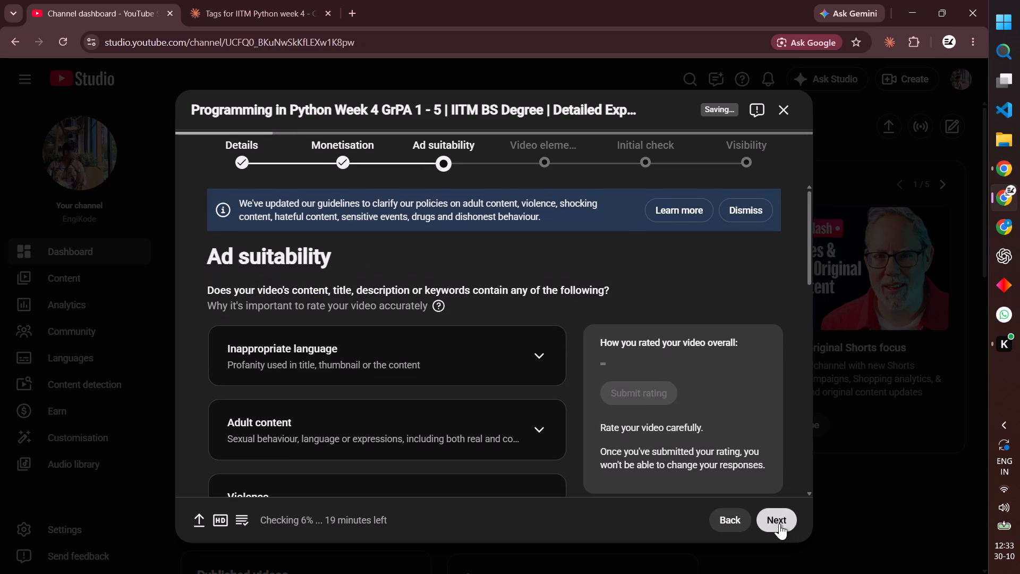
pyautogui.scroll(-6, 554, 424)
pyautogui.scroll(-15, 550, 357)
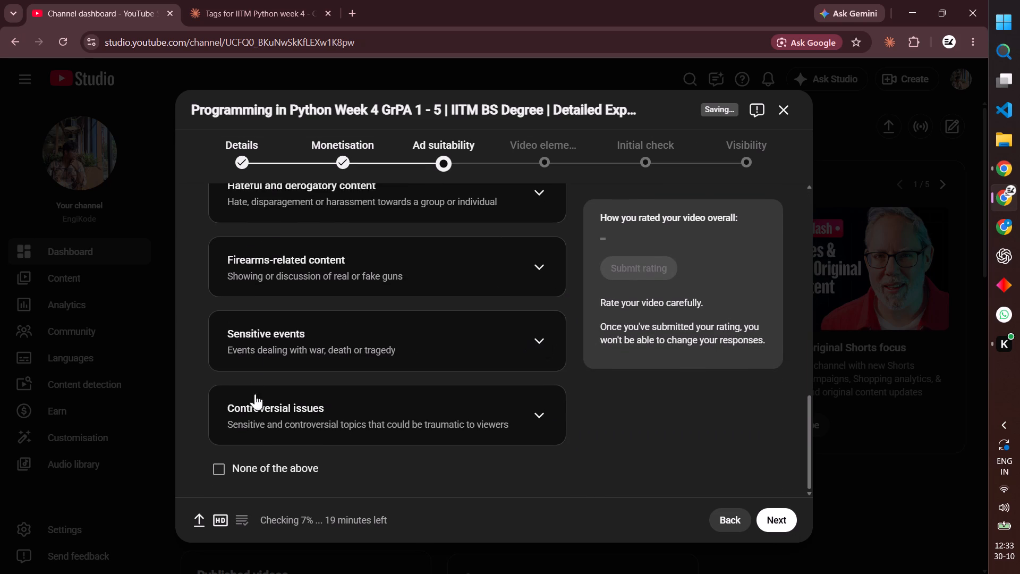
pyautogui.click(288, 473)
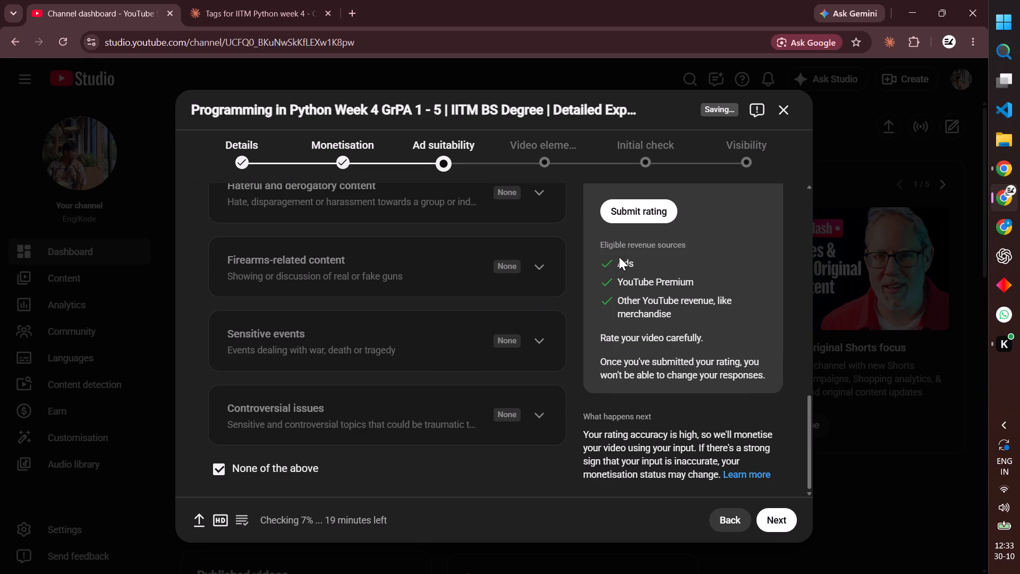
pyautogui.click(622, 218)
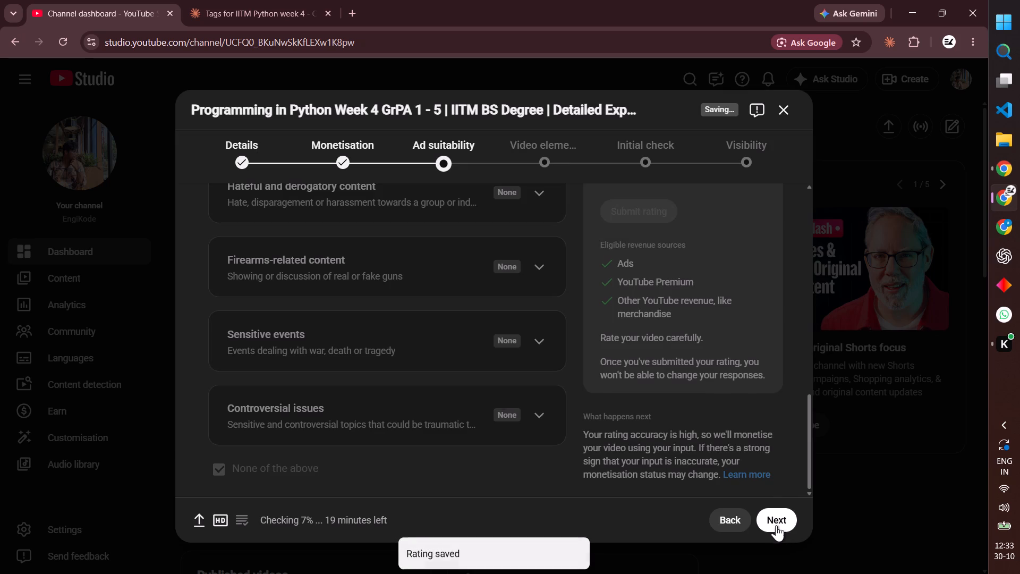
# Import an end screen from an existing channel video, with the EngiKode subscribe and Best for viewer video elements, and save it.
pyautogui.click(776, 519)
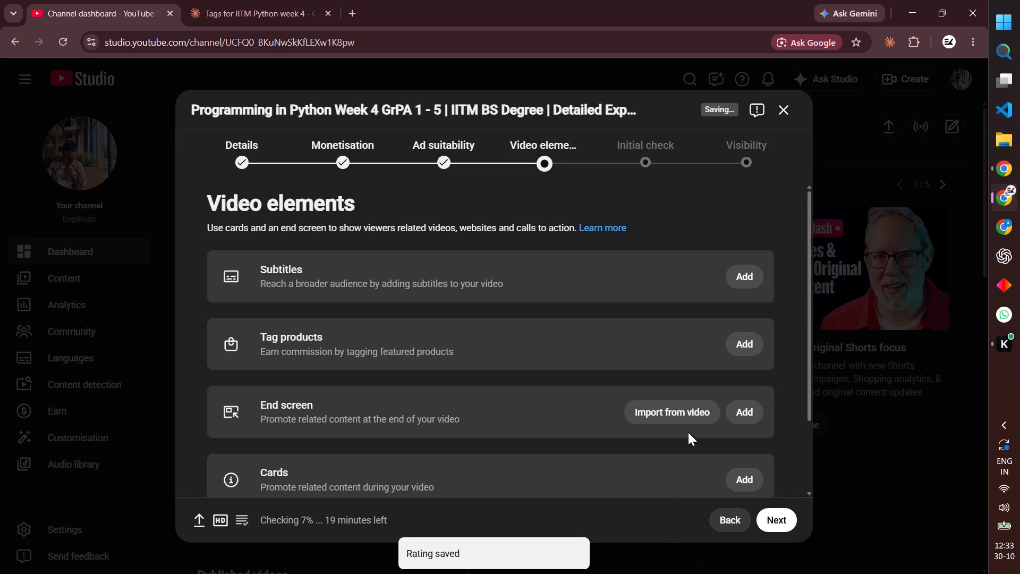
pyautogui.click(677, 419)
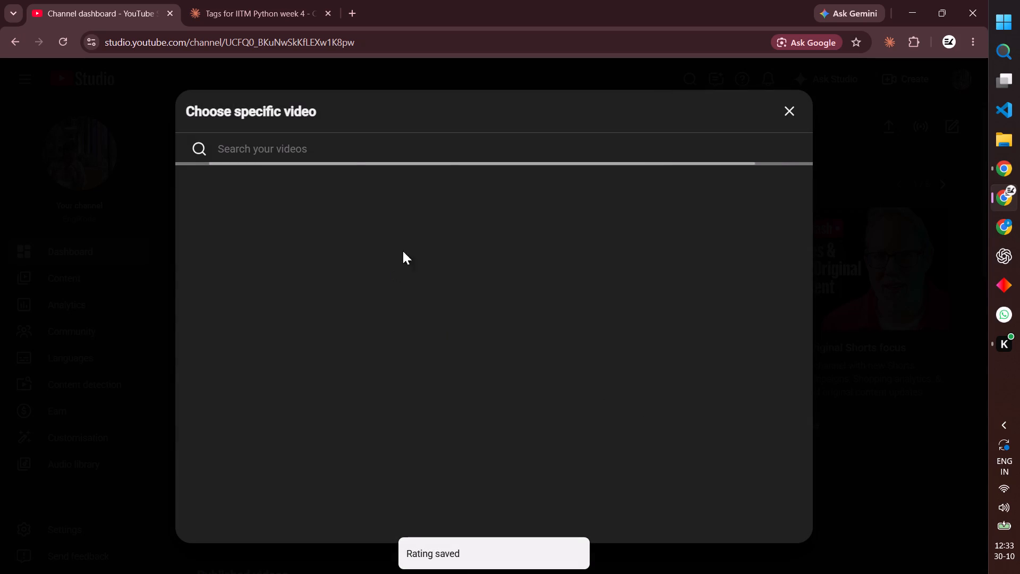
pyautogui.click(271, 244)
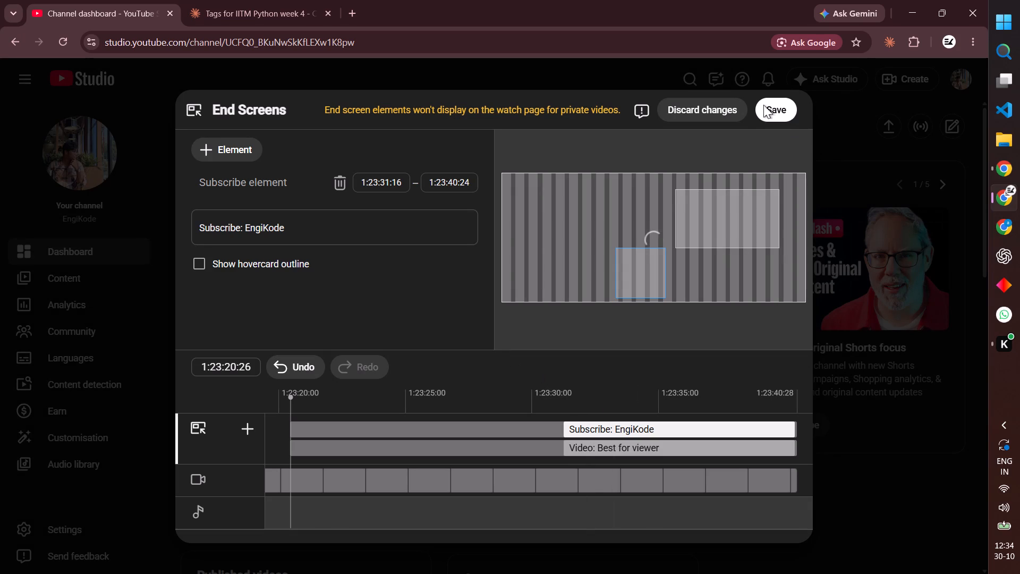
pyautogui.click(764, 110)
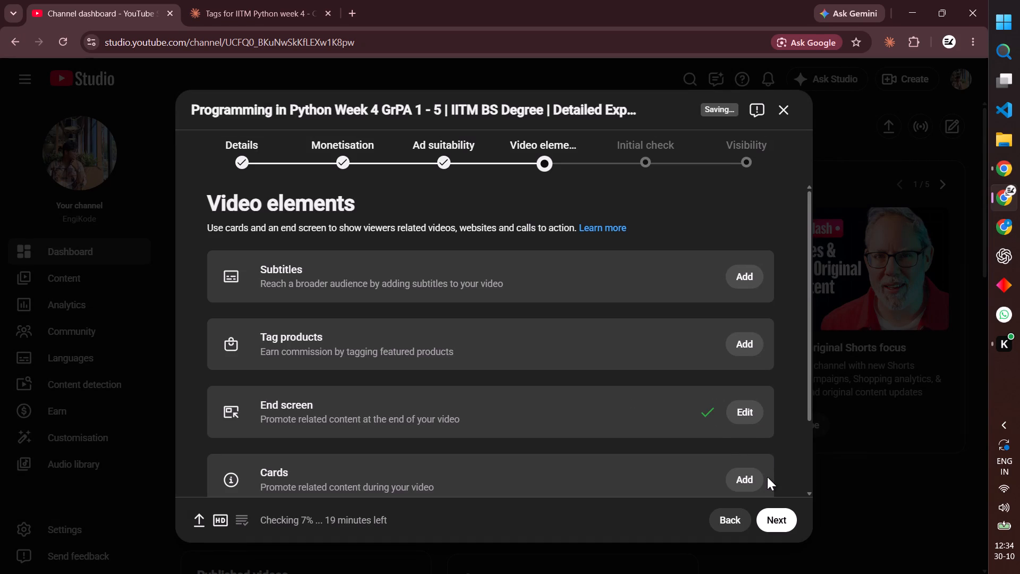
# Advance past the initial check to the Visibility stage and bring up the public and schedule publishing options.
pyautogui.click(774, 524)
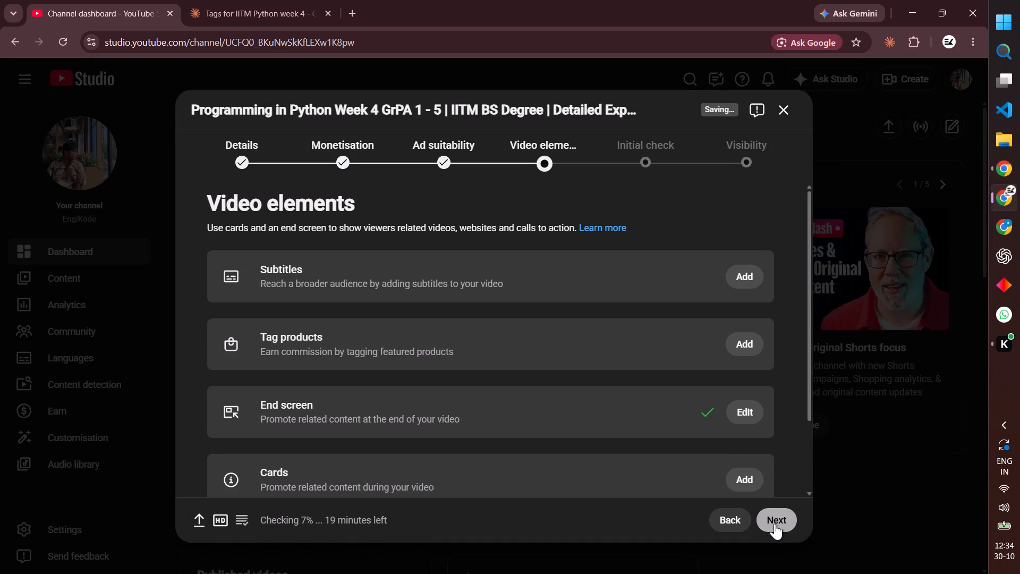
pyautogui.click(774, 525)
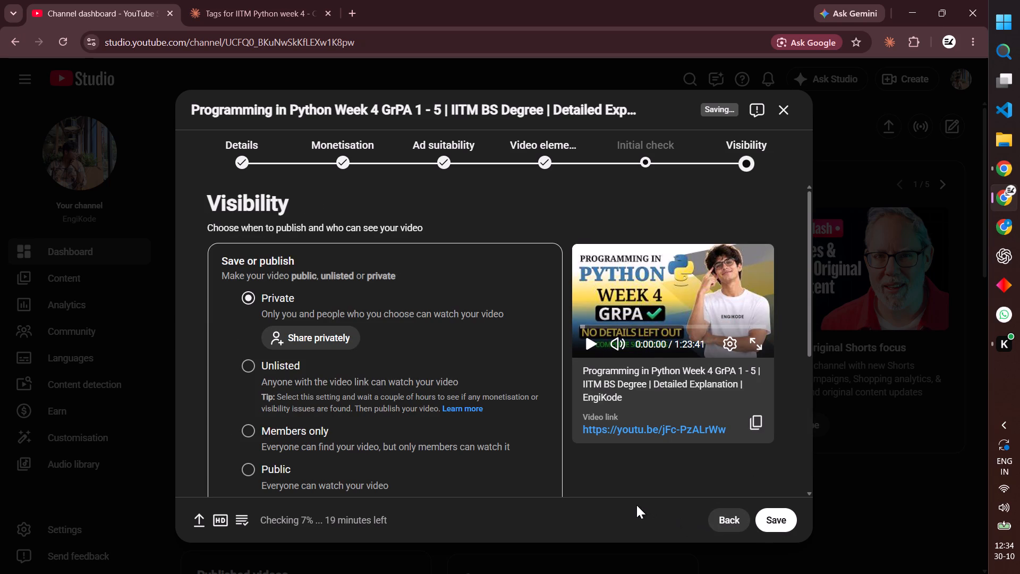
pyautogui.scroll(-3, 632, 503)
pyautogui.scroll(-3, 474, 461)
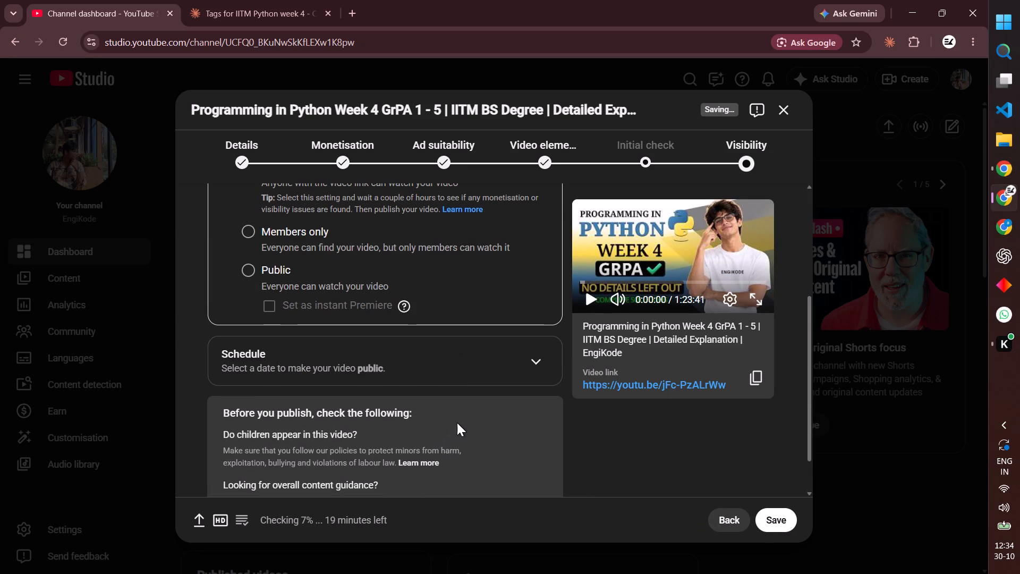
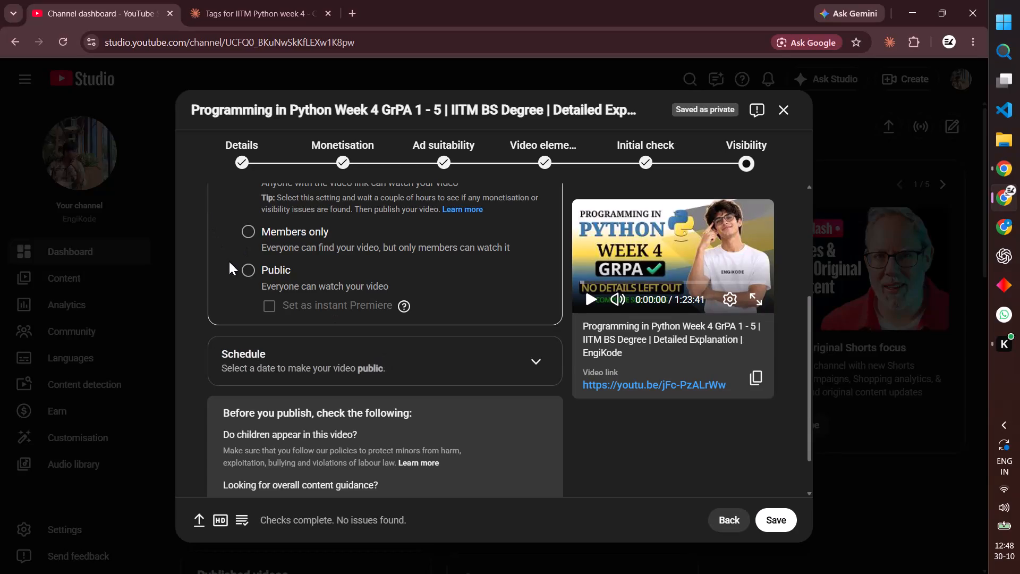
# Set the Python Week 4 GrPA 1 - 5 video's visibility to Public, publish it, and dismiss the sharing window.
pyautogui.click(249, 275)
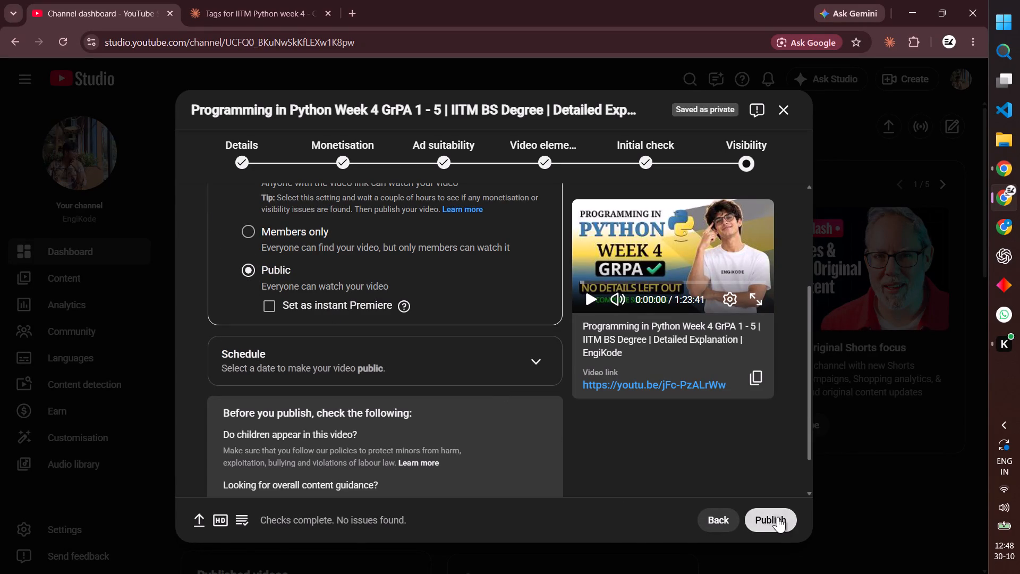
pyautogui.click(778, 517)
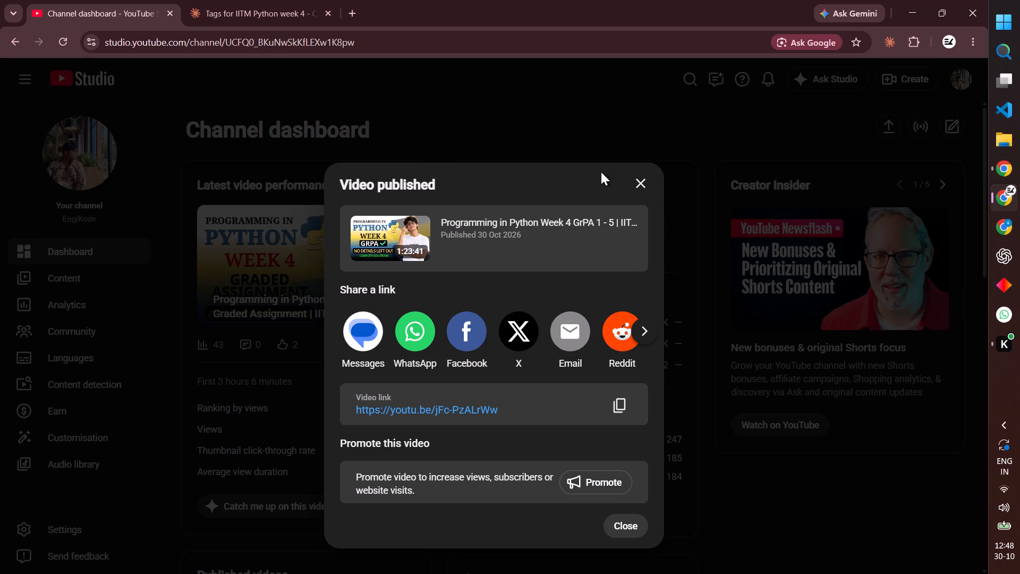
pyautogui.click(638, 186)
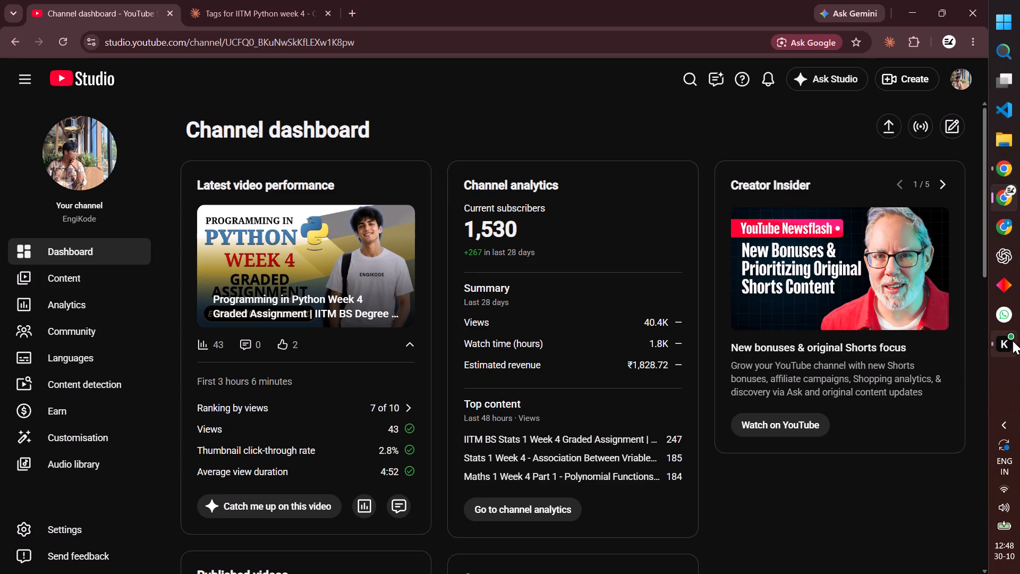
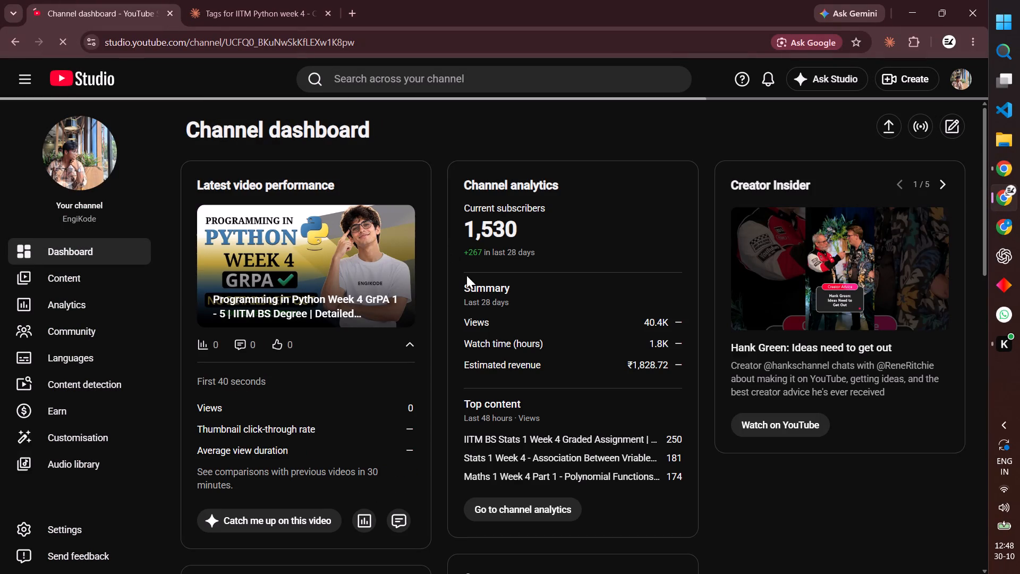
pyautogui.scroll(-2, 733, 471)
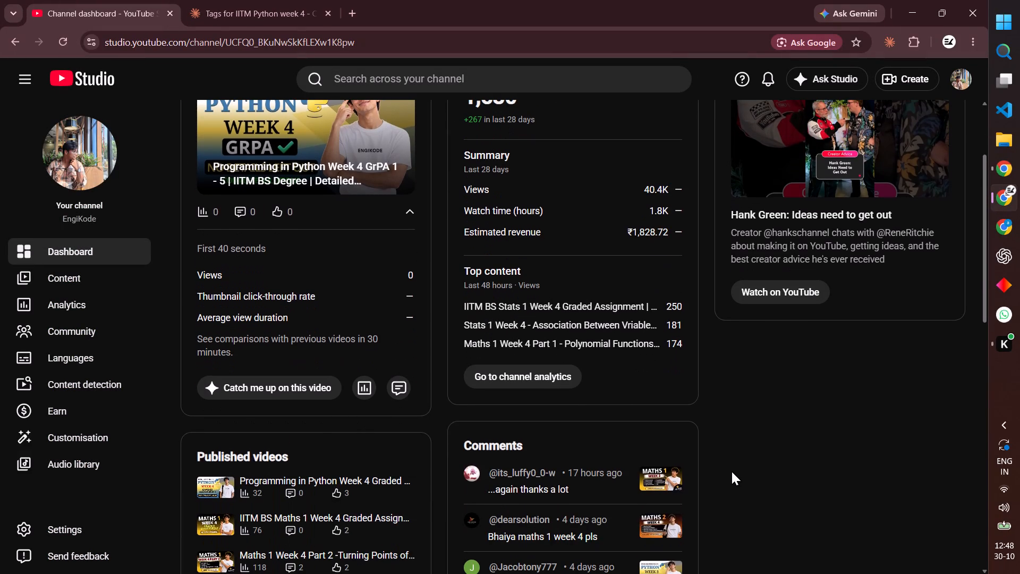
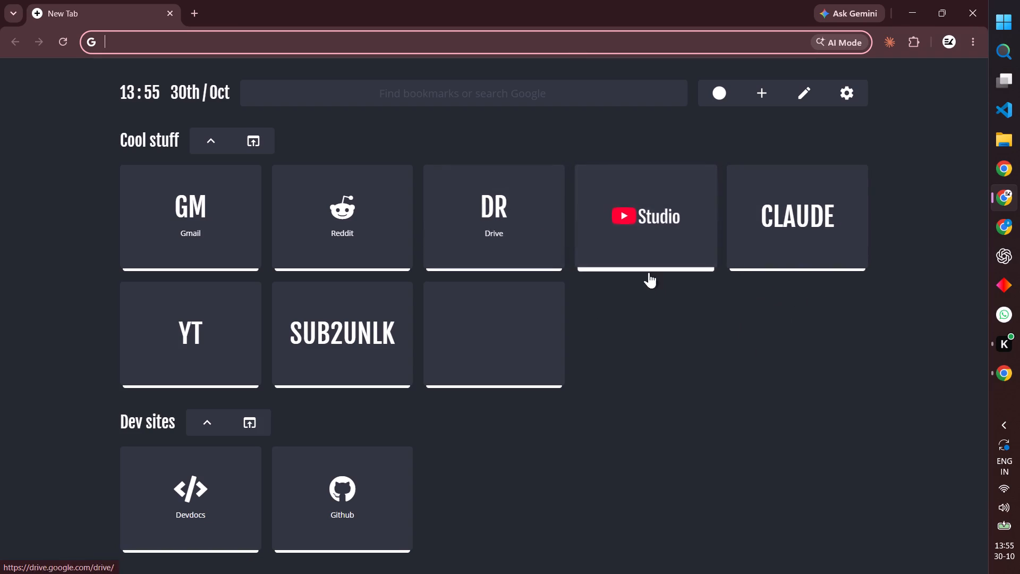
# Open YouTube Studio and examine the channel dashboard's latest video performance, analytics, published videos, comments and recent subscribers.
pyautogui.moveTo(733, 290); pyautogui.dragTo(630, 212)
pyautogui.click(630, 212)
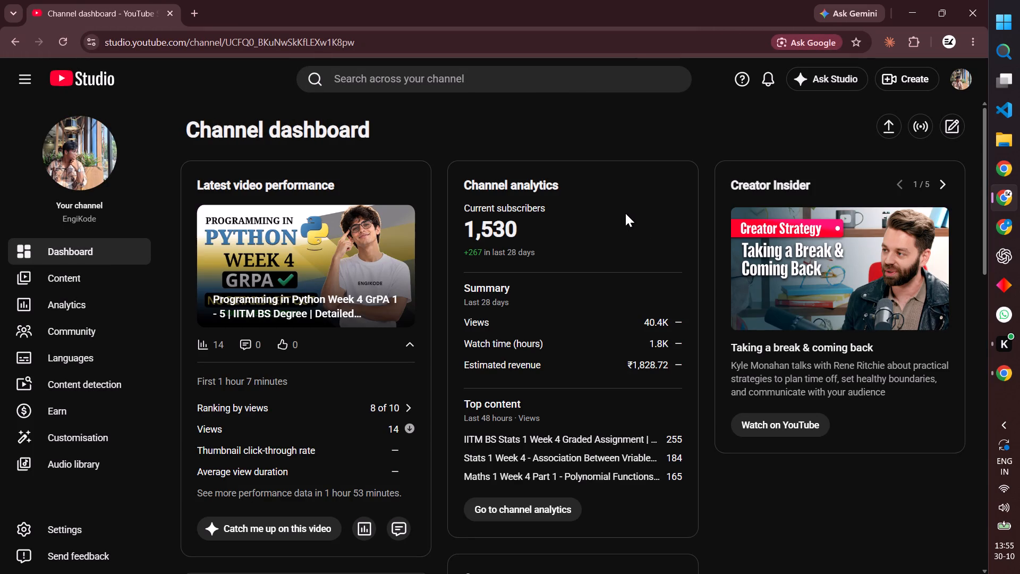
pyautogui.scroll(-3, 625, 213)
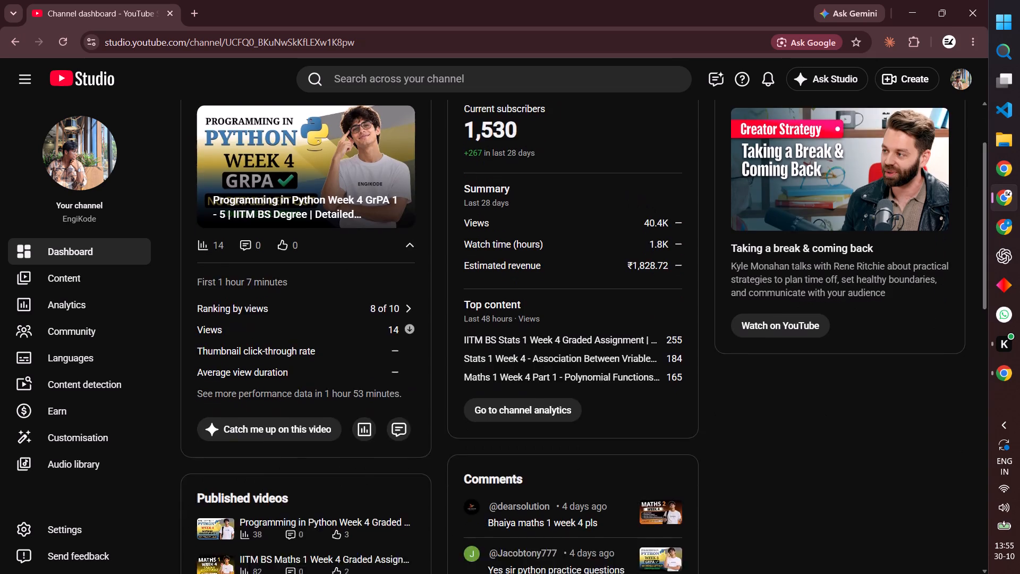
pyautogui.scroll(-3, 649, 207)
pyautogui.scroll(13, 650, 207)
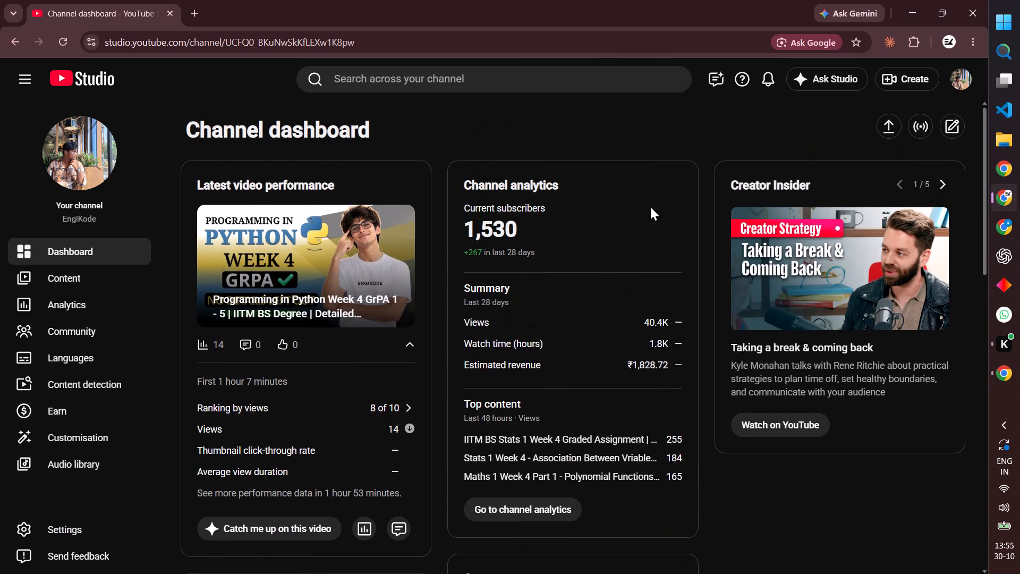
pyautogui.scroll(-7, 650, 207)
pyautogui.scroll(5, 650, 207)
pyautogui.scroll(-6, 650, 207)
pyautogui.scroll(6, 650, 207)
pyautogui.scroll(-7, 650, 207)
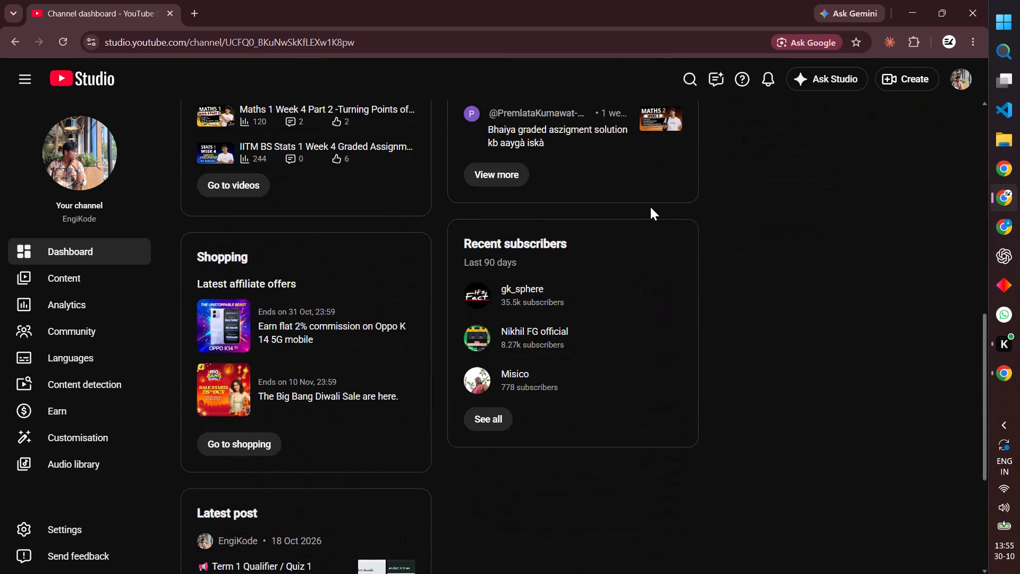
pyautogui.scroll(-7, 650, 207)
pyautogui.scroll(2, 650, 207)
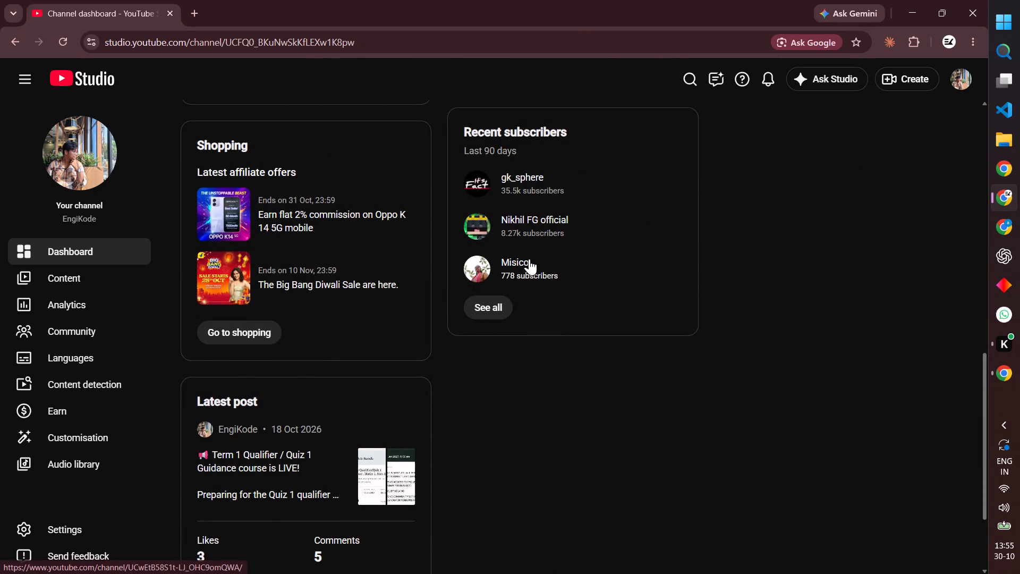
pyautogui.scroll(4, 808, 238)
pyautogui.scroll(4, 909, 257)
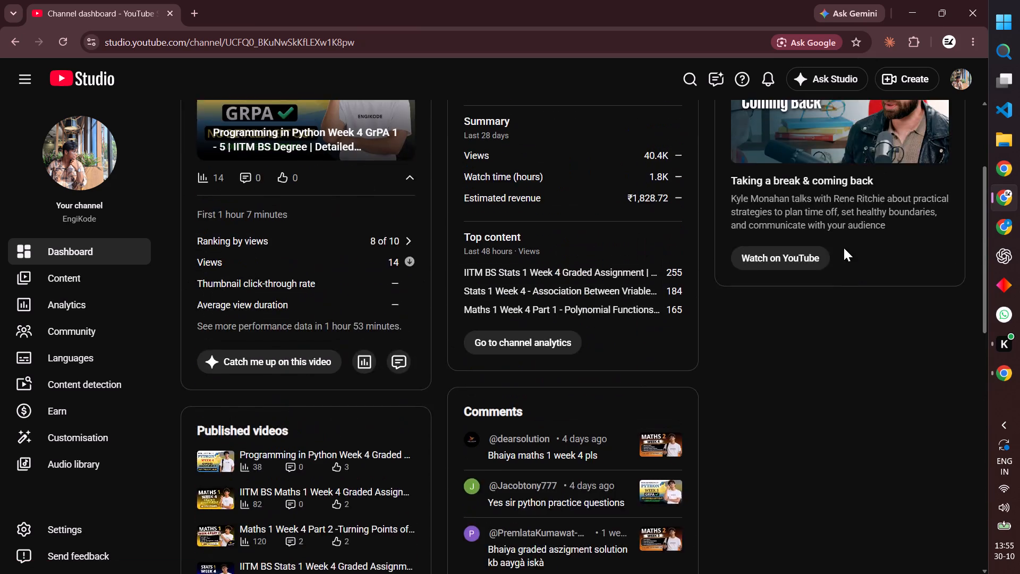
pyautogui.scroll(5, 844, 248)
pyautogui.scroll(-4, 844, 248)
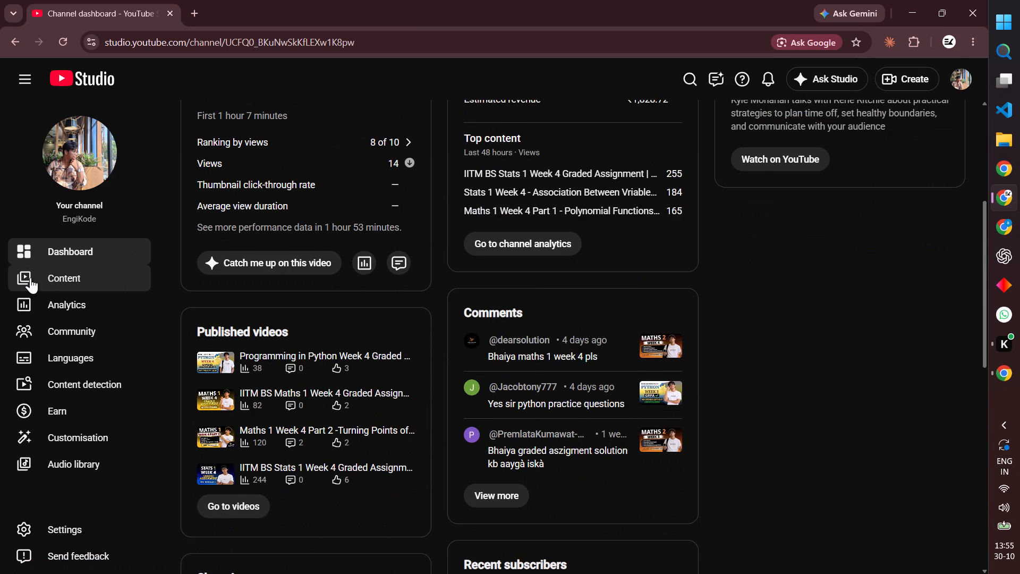
# Open the channel's Content list and examine the uploaded videos' visibility, publish dates, views, estimated revenue and comments.
pyautogui.click(46, 275)
pyautogui.click(47, 285)
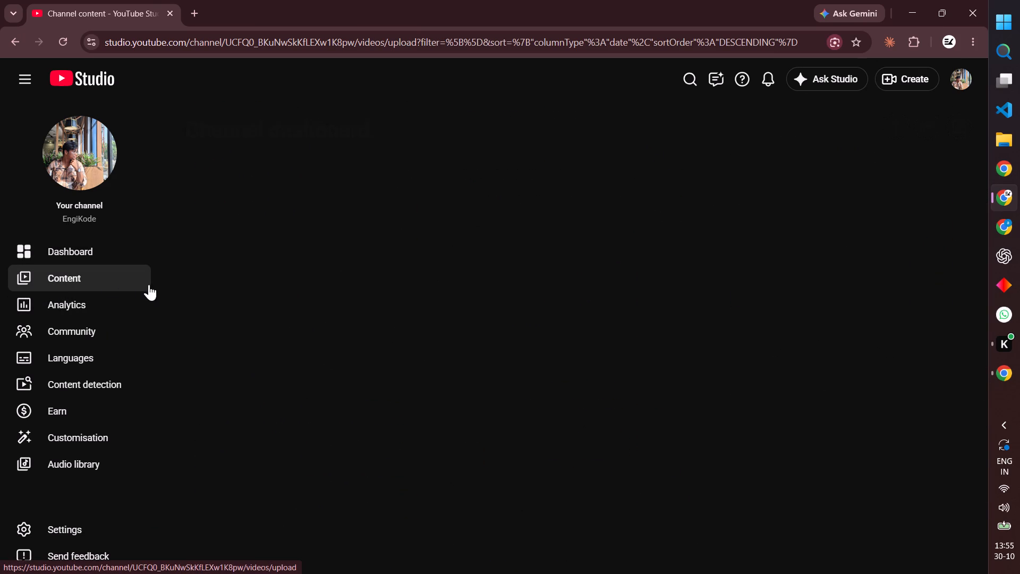
pyautogui.scroll(-2, 557, 382)
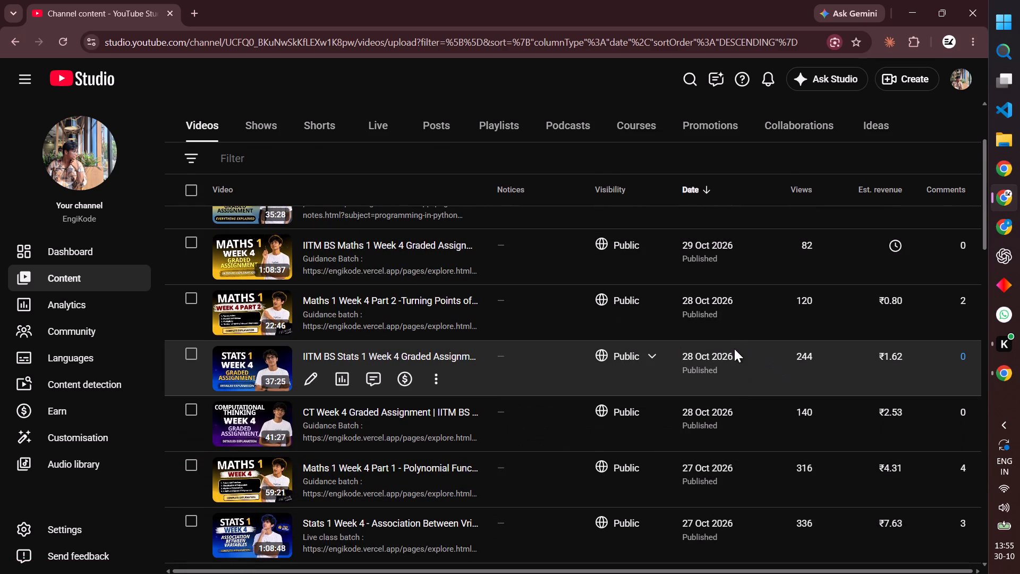
pyautogui.scroll(-2, 747, 351)
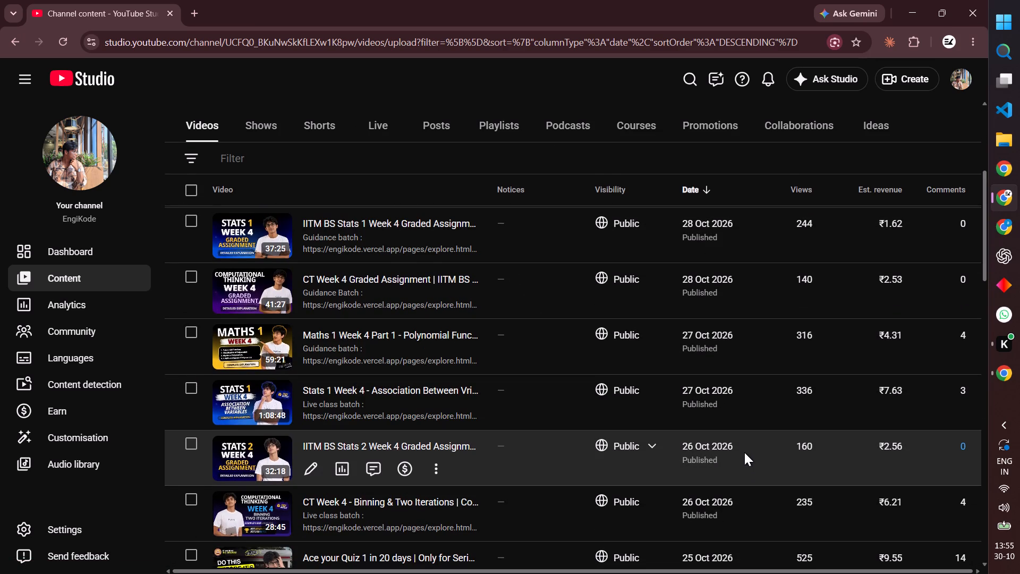
pyautogui.scroll(-3, 745, 451)
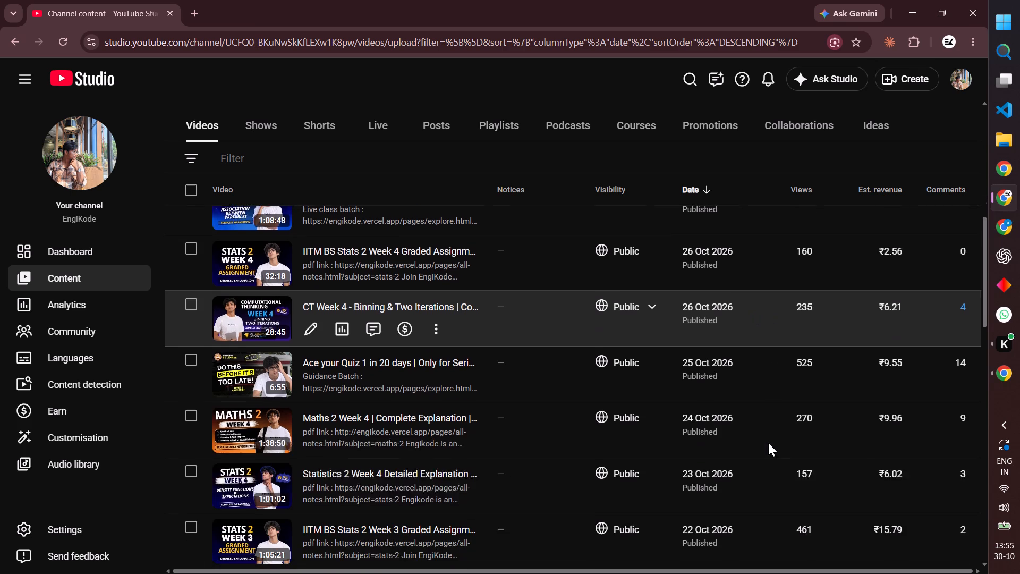
pyautogui.scroll(-1, 760, 374)
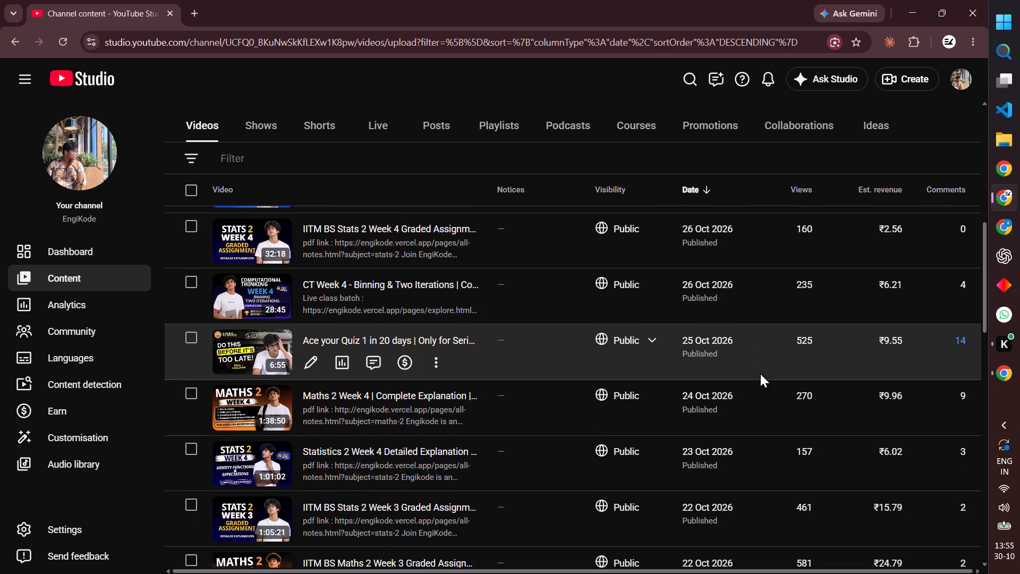
pyautogui.scroll(-3, 760, 374)
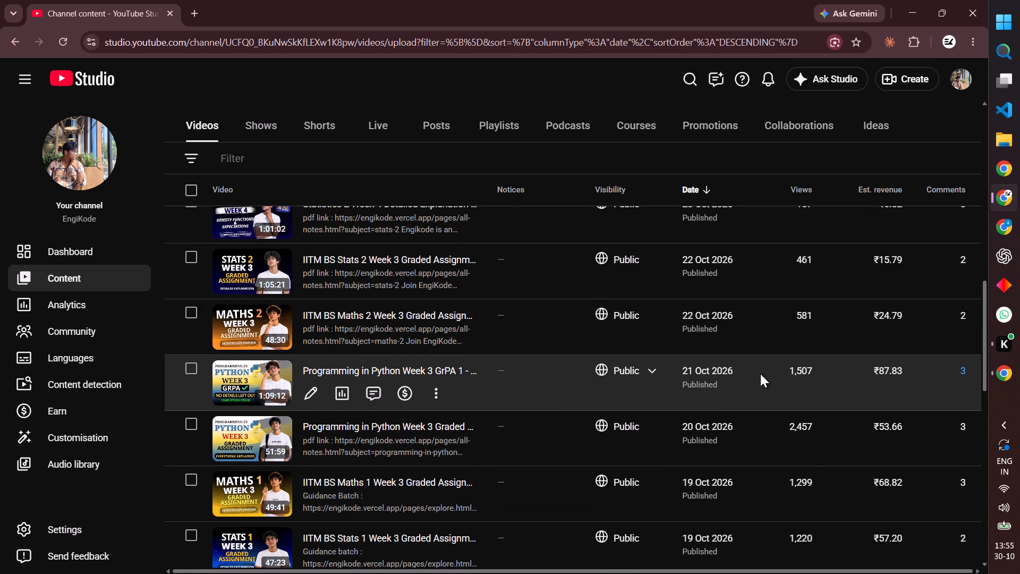
pyautogui.scroll(-1, 760, 374)
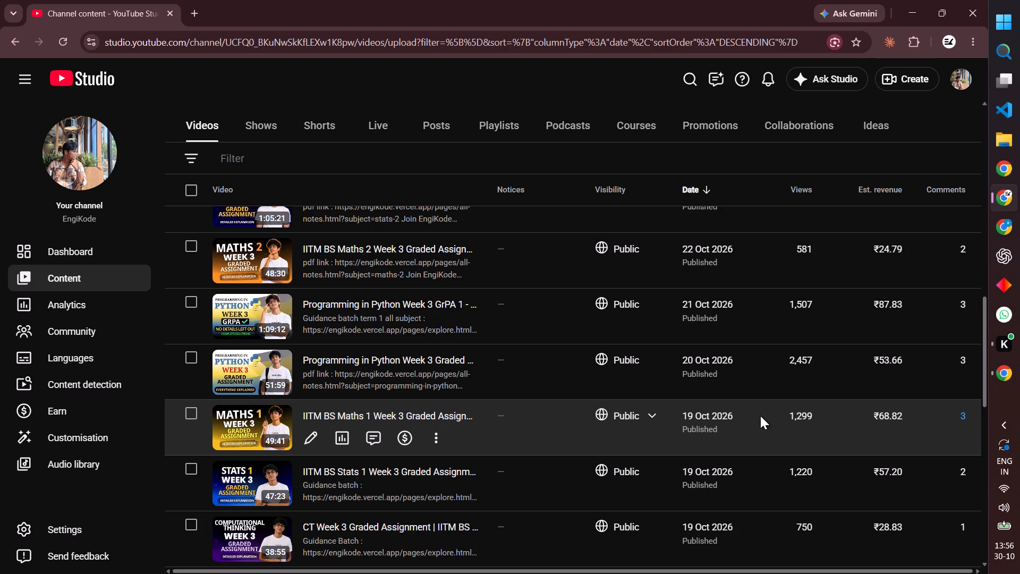
pyautogui.scroll(-1, 760, 416)
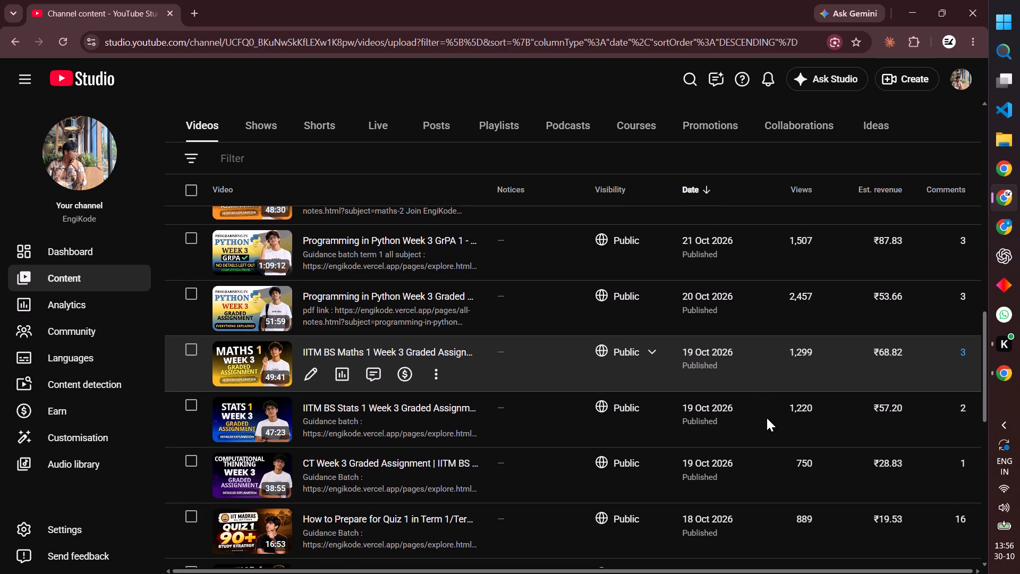
pyautogui.scroll(-2, 767, 418)
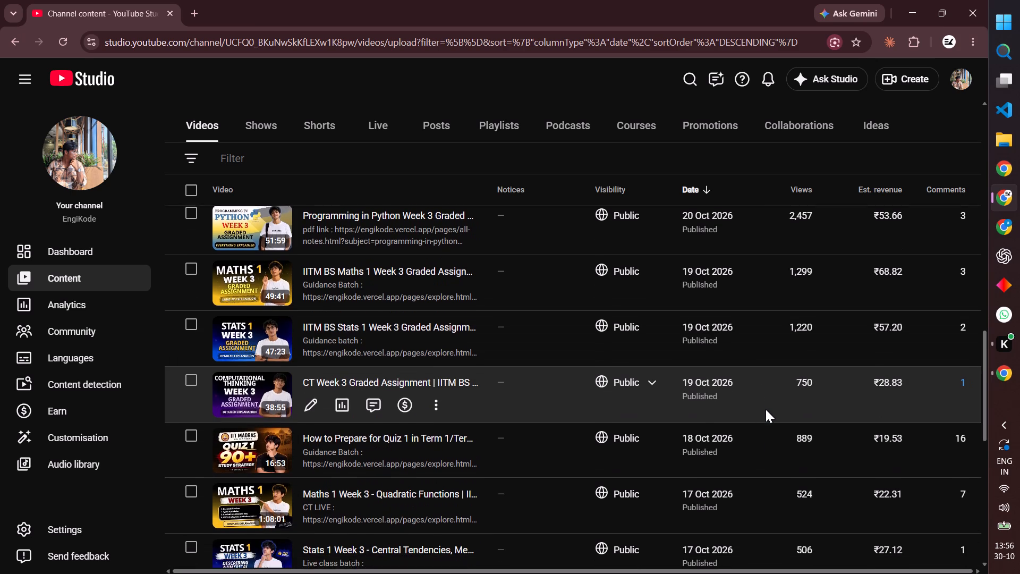
pyautogui.scroll(-8, 766, 409)
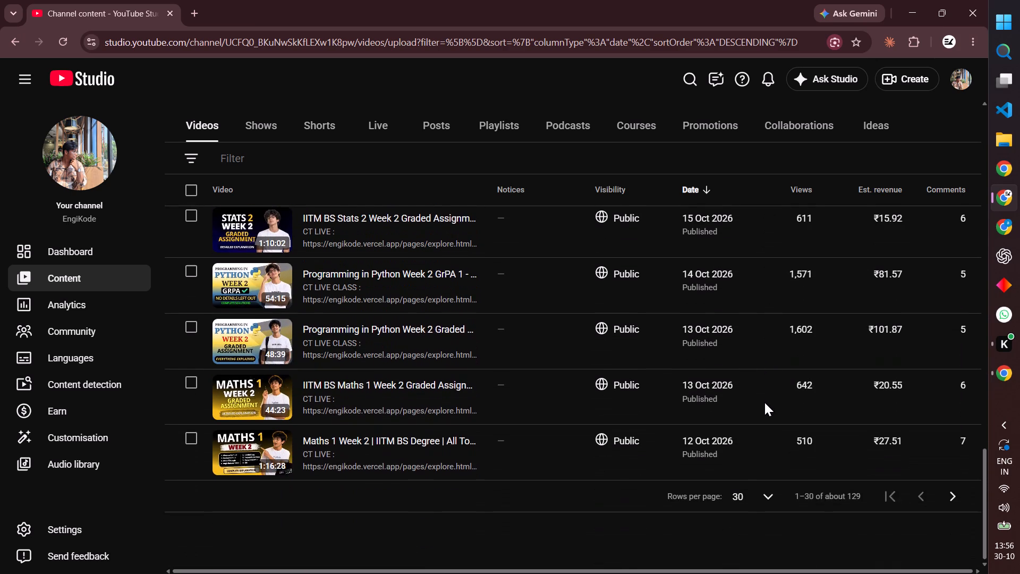
pyautogui.scroll(-5, 764, 402)
pyautogui.scroll(15, 764, 402)
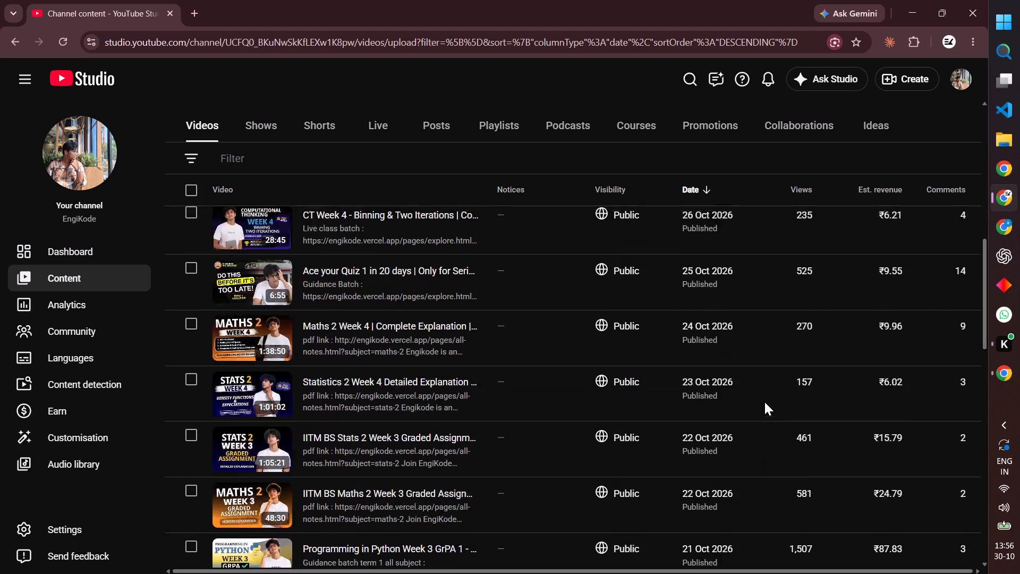
pyautogui.scroll(15, 764, 402)
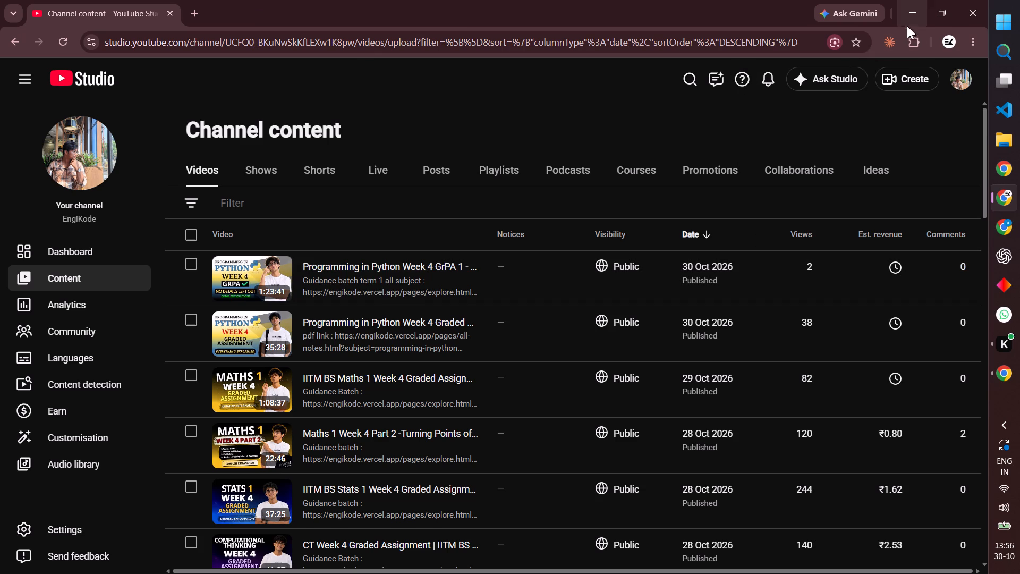
# Close the YouTube Studio browser window and bring the Chrome profile chooser to the front.
pyautogui.moveTo(975, 10); pyautogui.dragTo(972, 15)
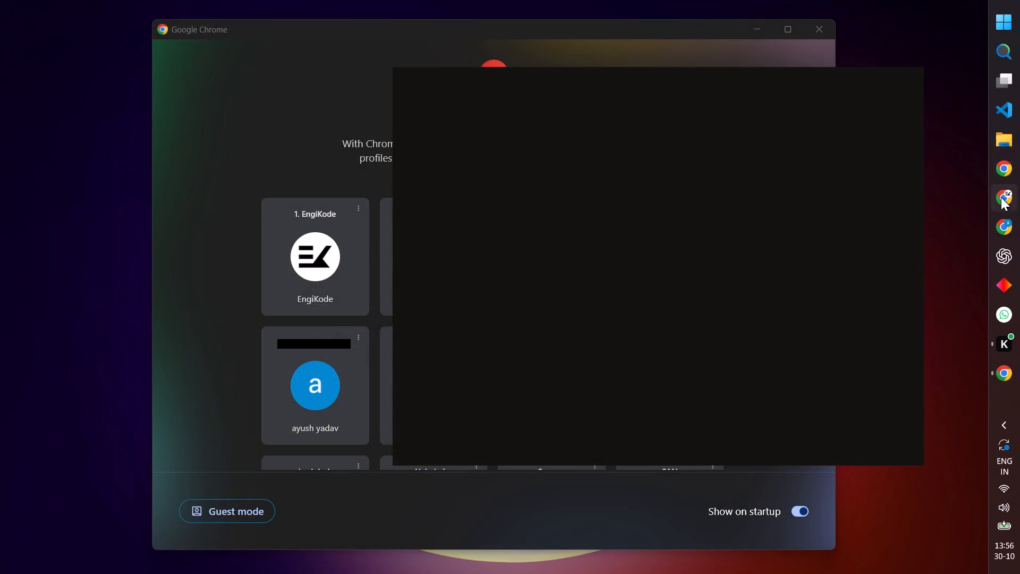
pyautogui.click(291, 103)
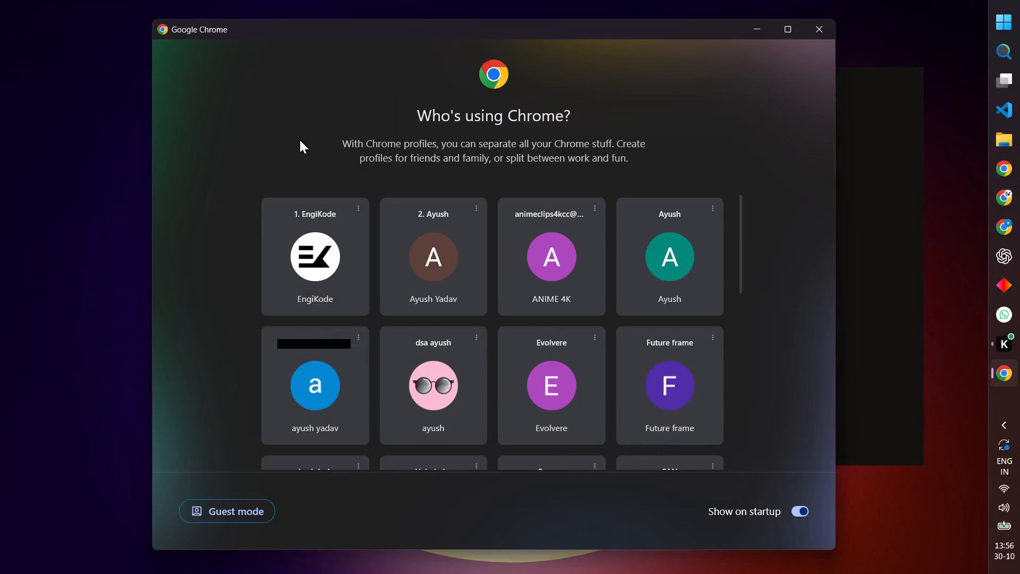
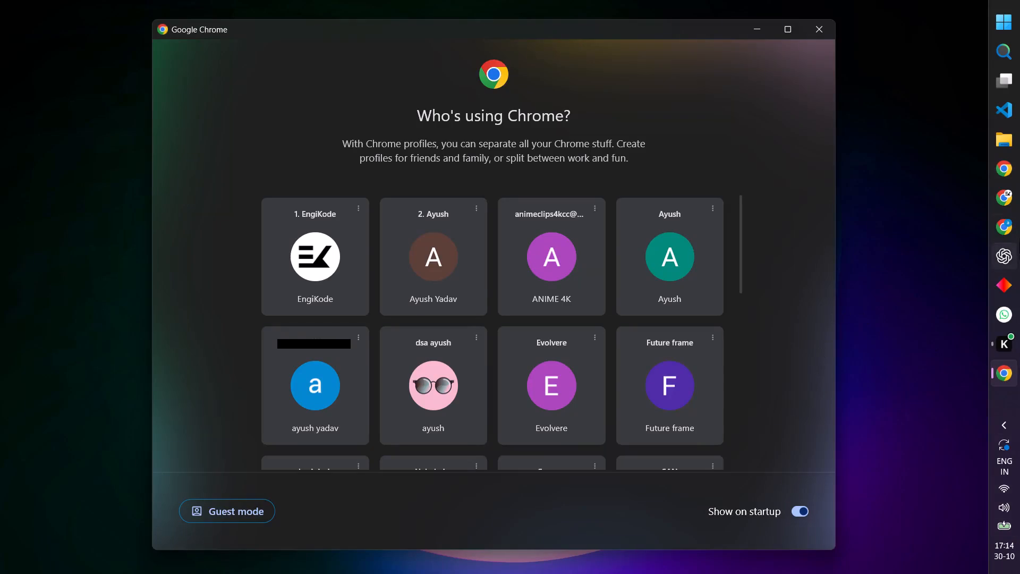
# In File Explorer, find EngiKode_Python_Week4_Practice_Questions.pdf in the Desktop's python week 1 grpa > pdf folder and copy it.
pyautogui.click(1008, 138)
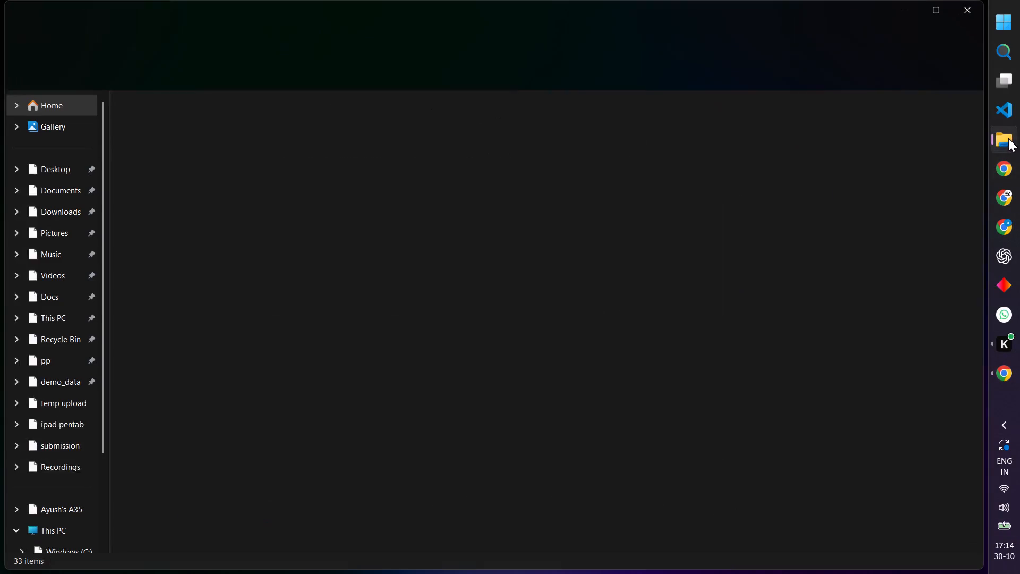
pyautogui.click(51, 178)
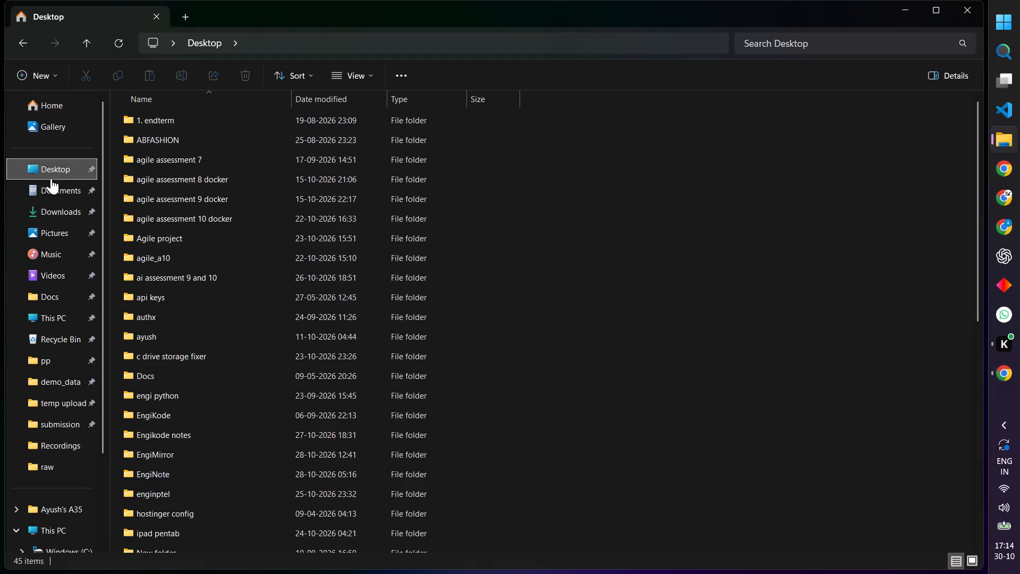
pyautogui.scroll(-1, 345, 356)
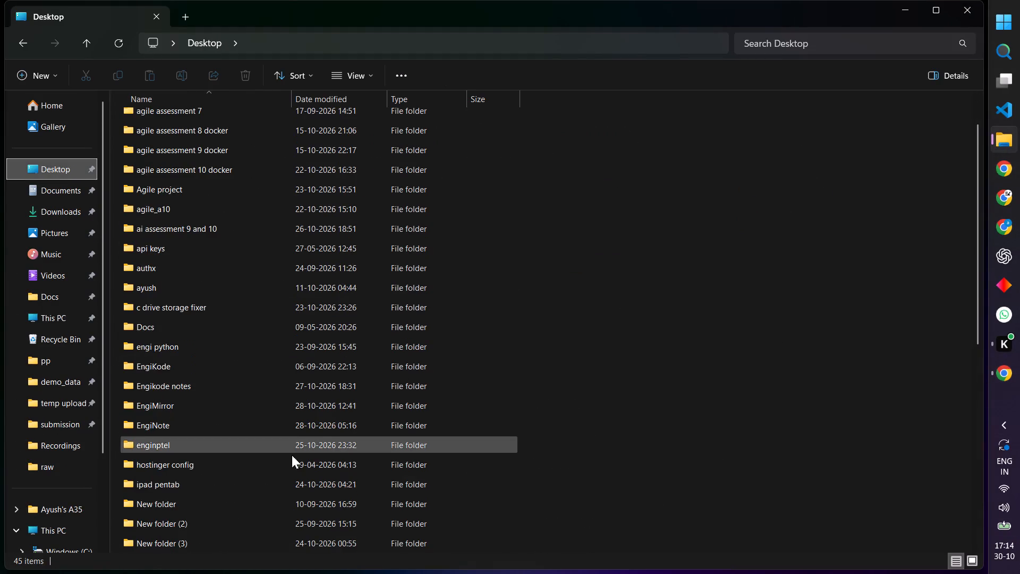
pyautogui.scroll(-6, 286, 468)
pyautogui.scroll(4, 291, 326)
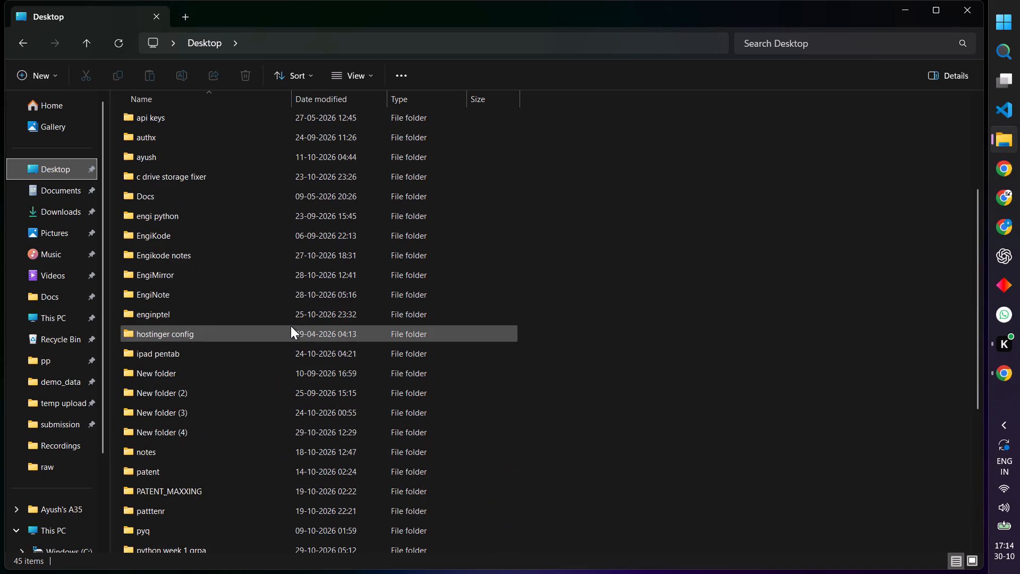
pyautogui.scroll(-2, 296, 428)
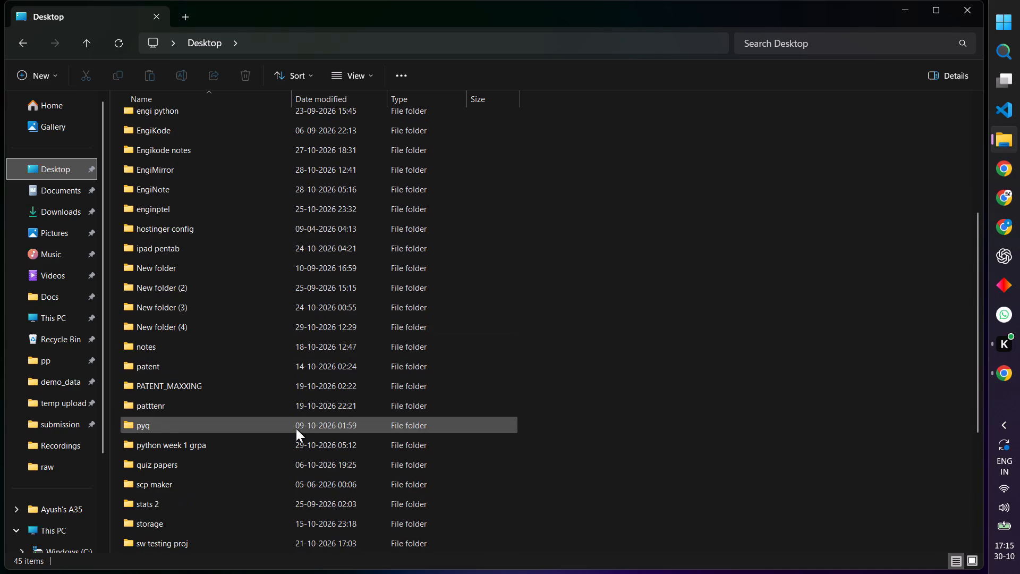
pyautogui.doubleClick(284, 438)
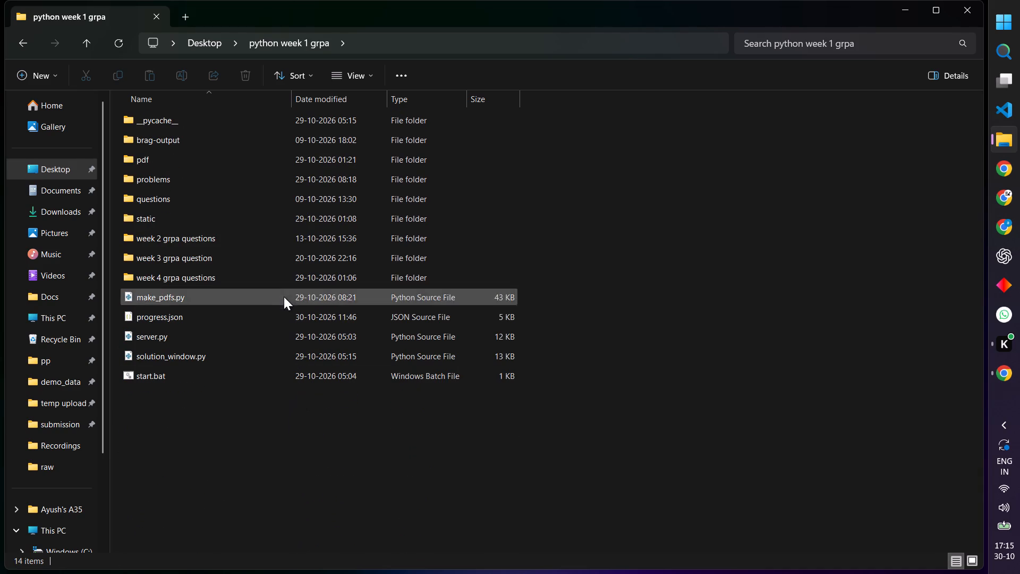
pyautogui.doubleClick(256, 161)
pyautogui.click(271, 172)
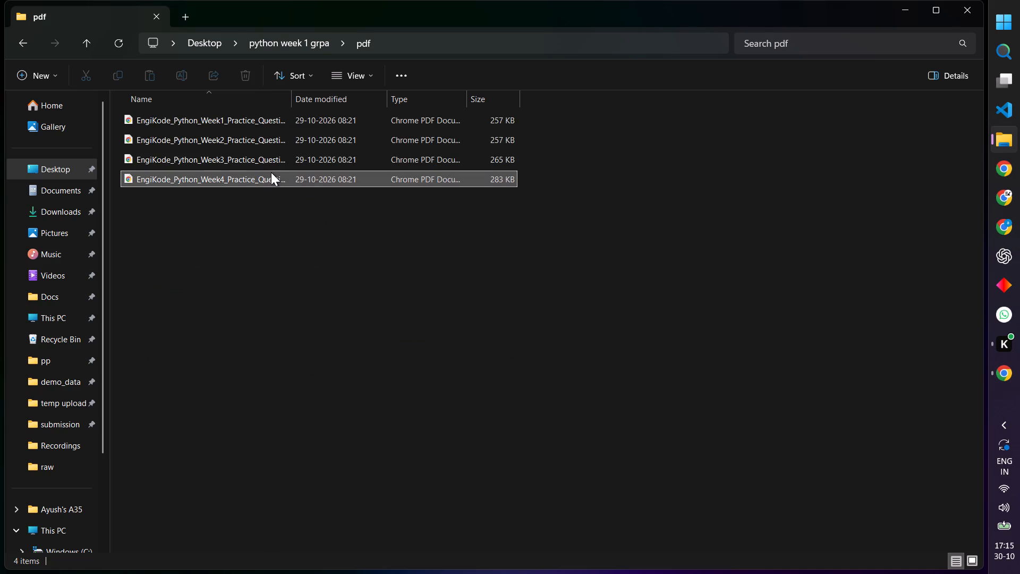
pyautogui.click(271, 172)
pyautogui.hotkey('ctrl', 'c')
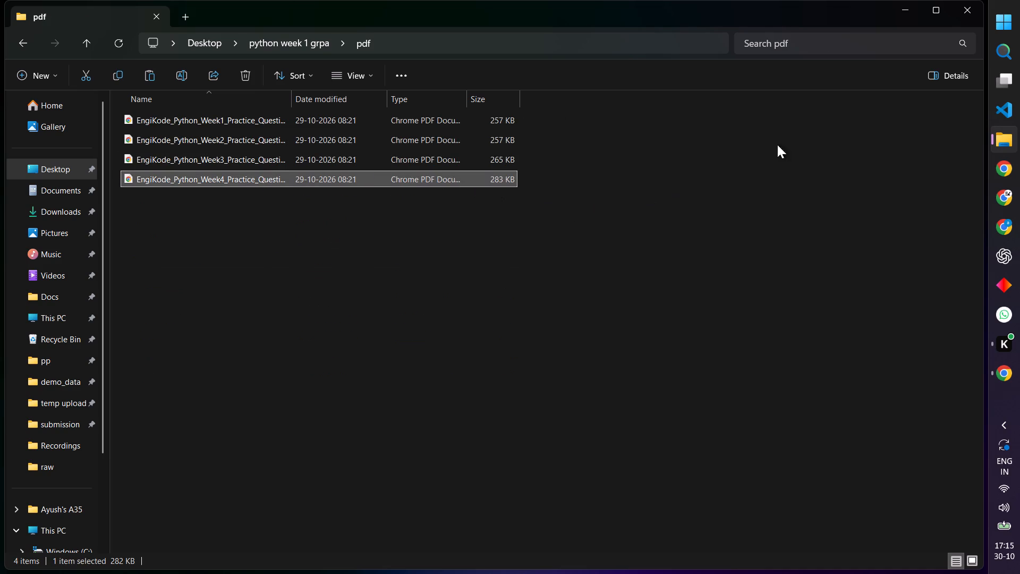
# In the EngiKode Chrome profile, open the engikode.vercel.app admin area and start a new note under Notes.
pyautogui.click(1007, 196)
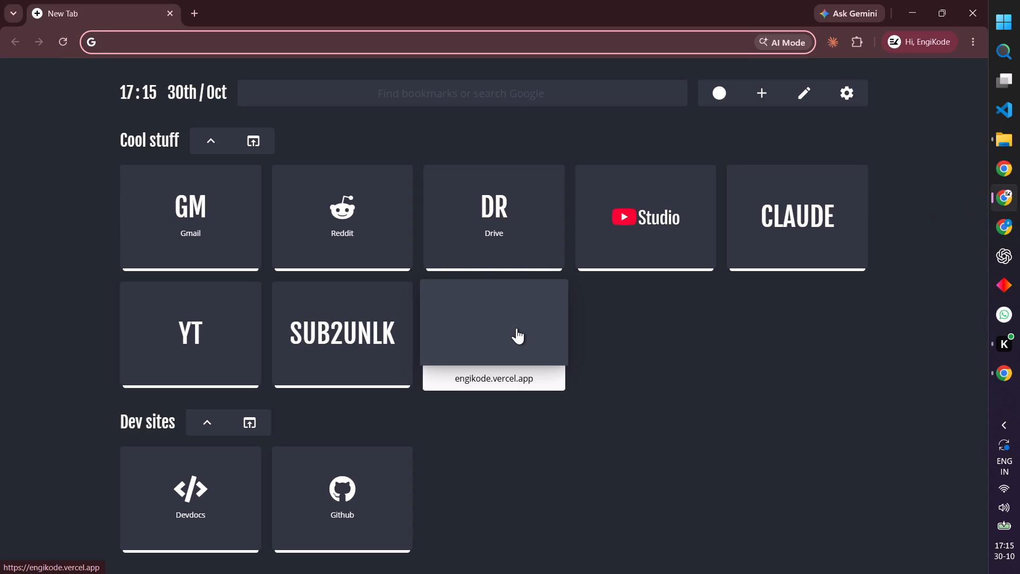
pyautogui.click(516, 328)
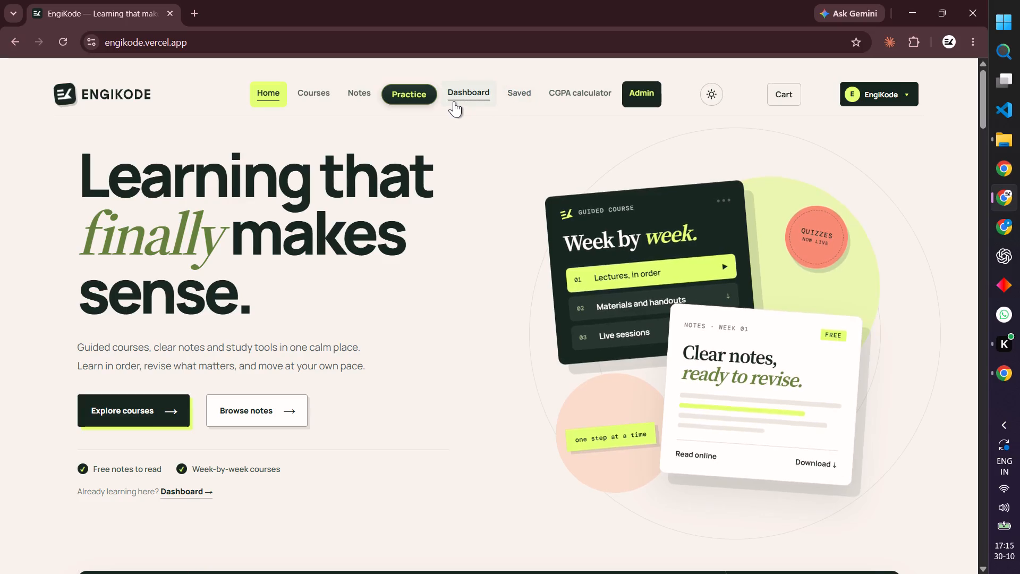
pyautogui.click(636, 88)
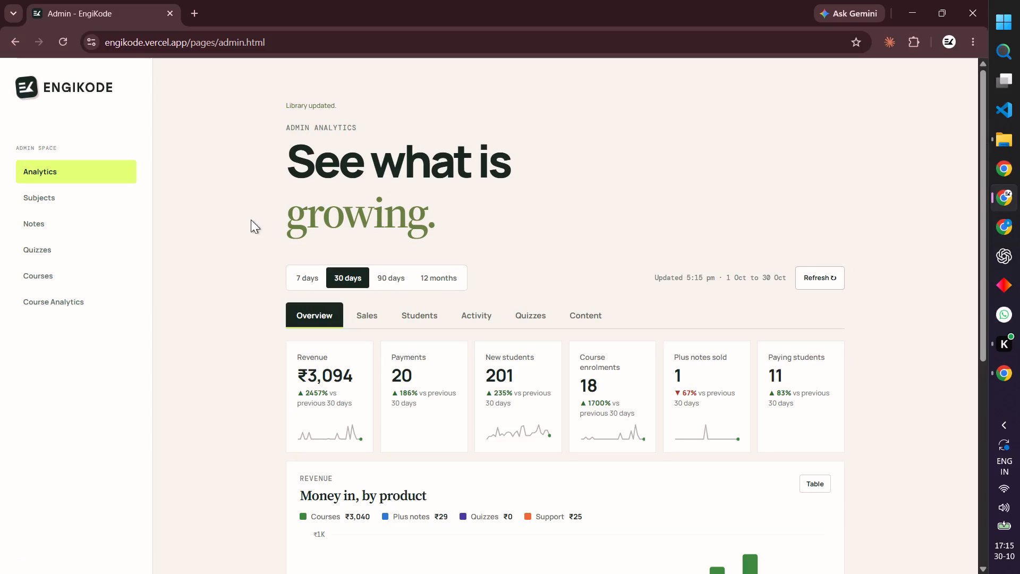
pyautogui.click(63, 216)
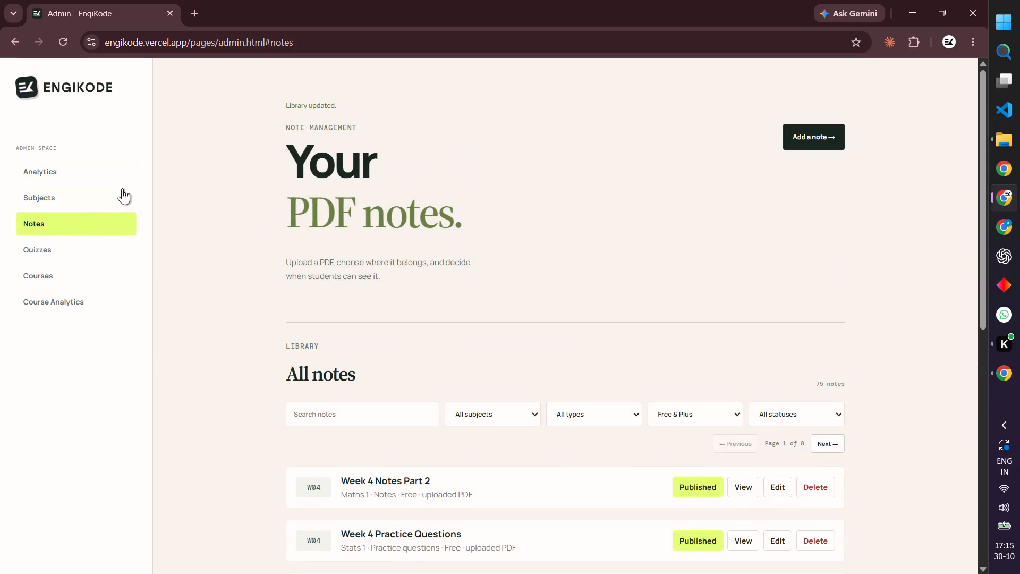
pyautogui.click(801, 136)
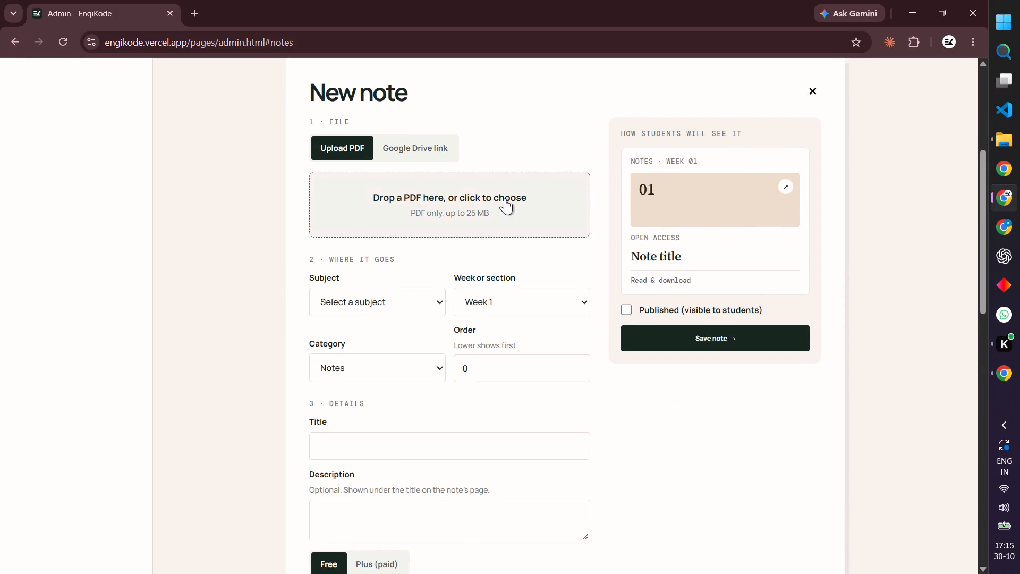
pyautogui.moveTo(505, 198); pyautogui.dragTo(607, 192)
pyautogui.click(599, 124)
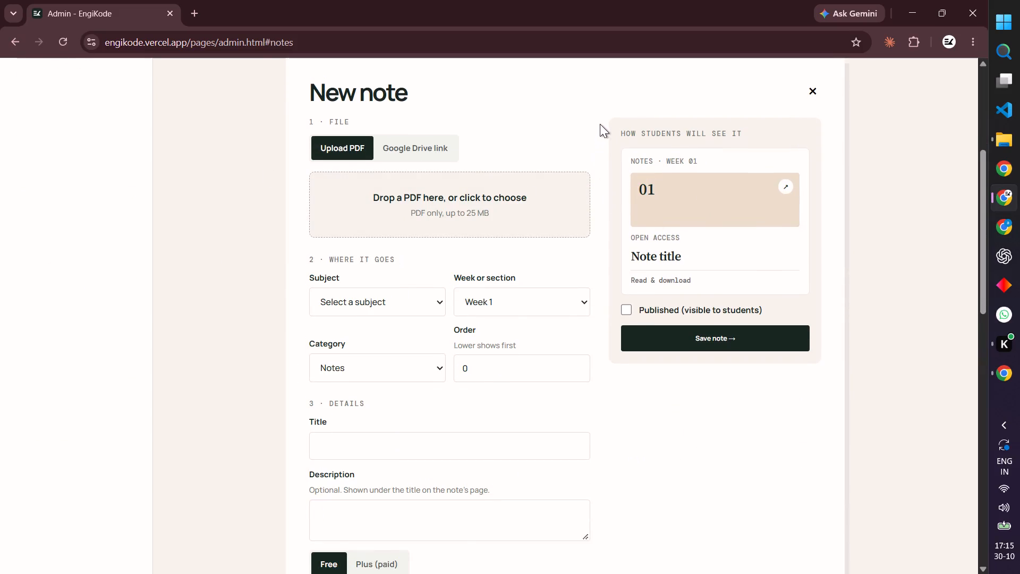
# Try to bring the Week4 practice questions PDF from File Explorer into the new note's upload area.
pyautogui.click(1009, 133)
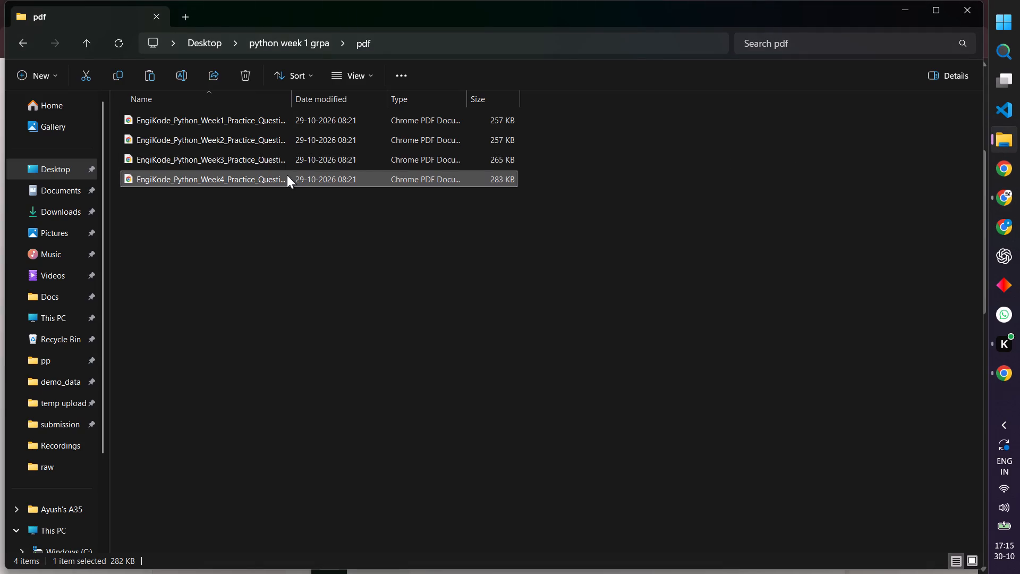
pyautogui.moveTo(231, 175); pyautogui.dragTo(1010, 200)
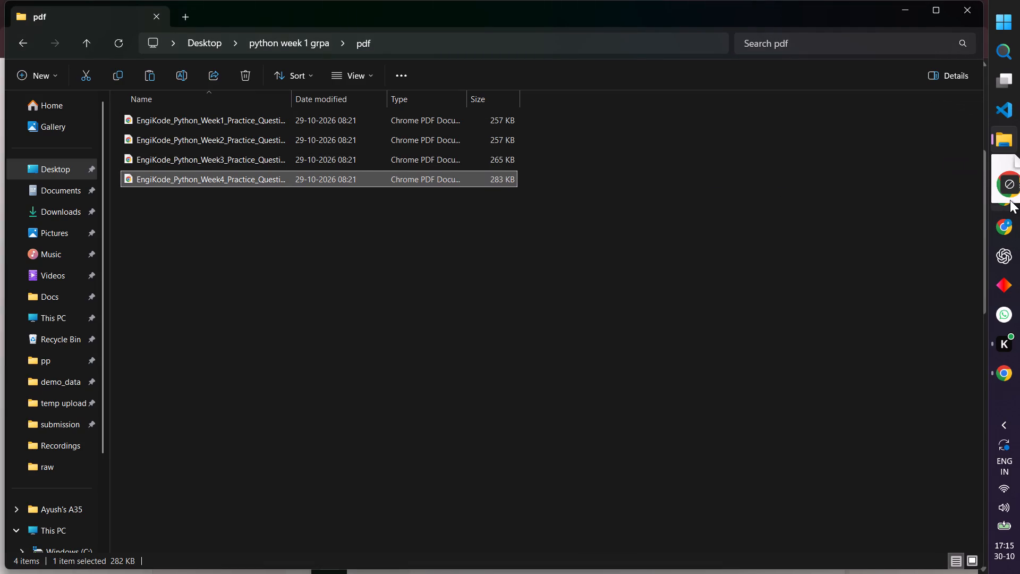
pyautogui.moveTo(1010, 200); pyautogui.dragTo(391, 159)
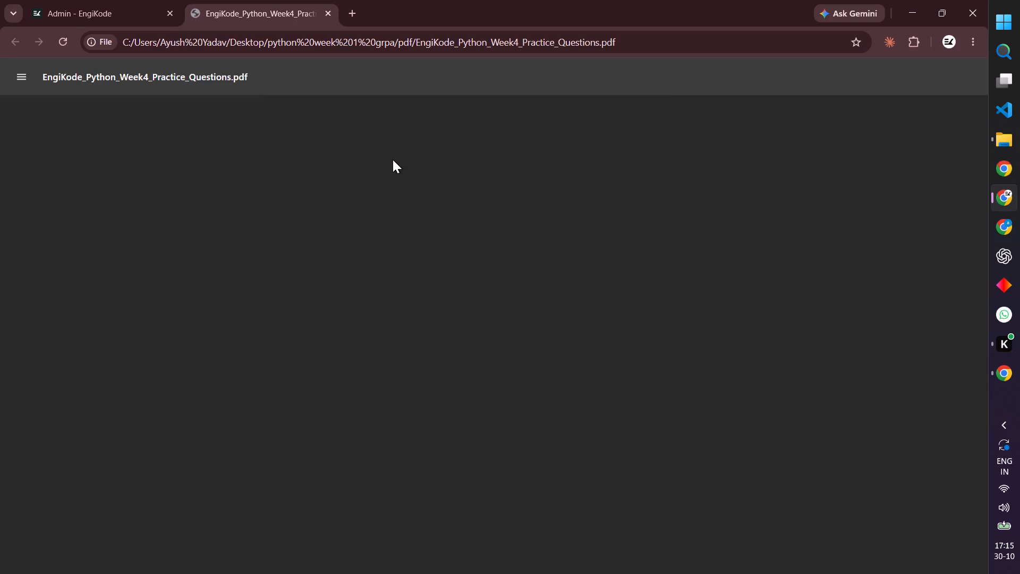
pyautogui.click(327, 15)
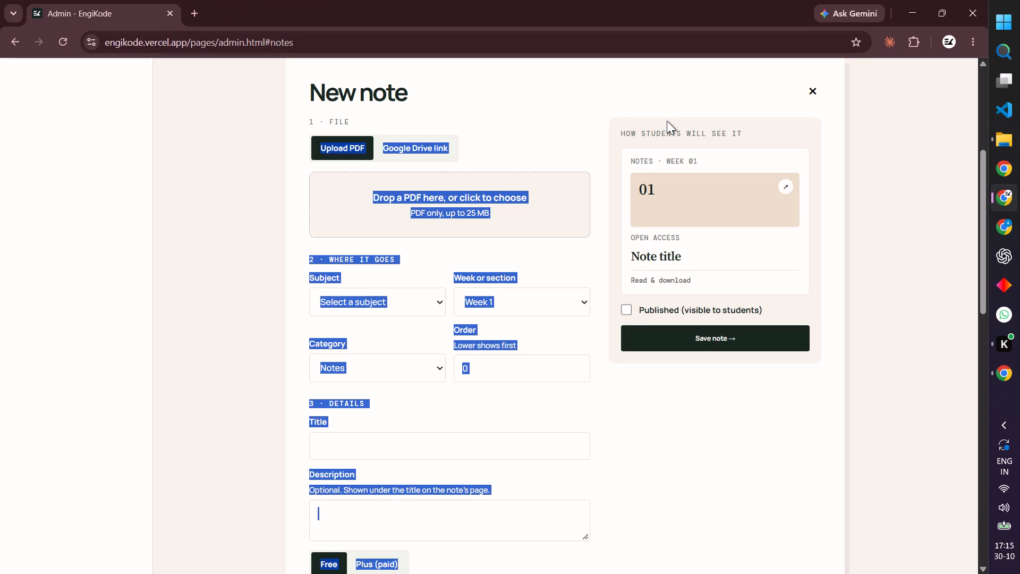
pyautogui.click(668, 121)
# Attach EngiKode_Python_Week4_Practice_Questions.pdf from File Explorer to the new note as its upload file.
pyautogui.click(1001, 133)
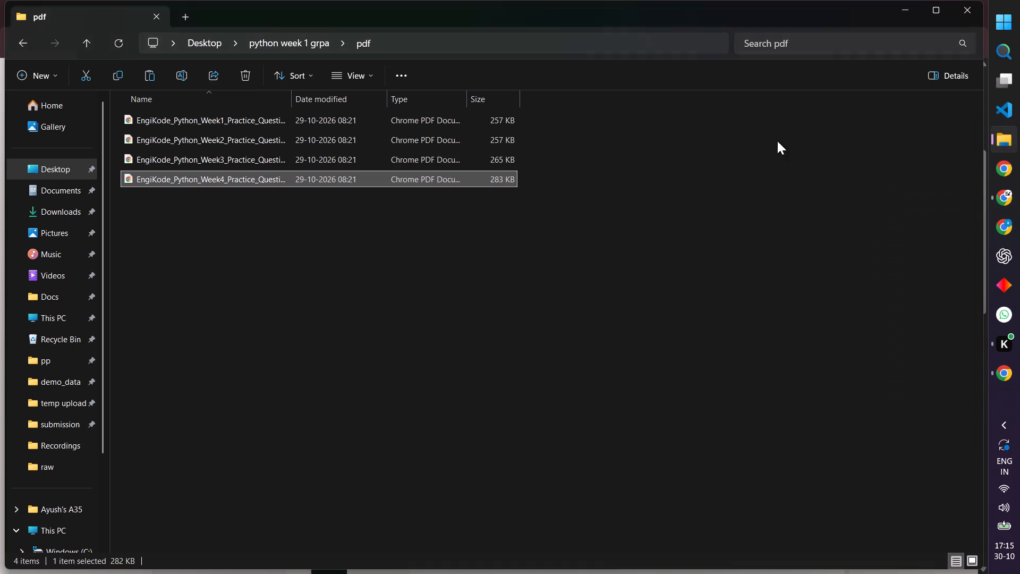
pyautogui.moveTo(402, 180); pyautogui.dragTo(1015, 210)
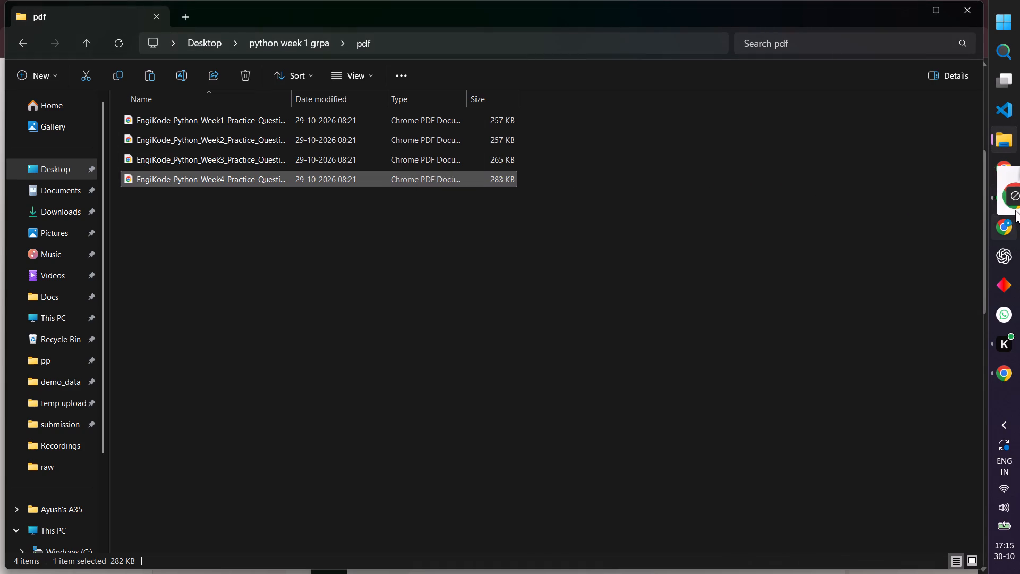
pyautogui.moveTo(1015, 210); pyautogui.dragTo(370, 199)
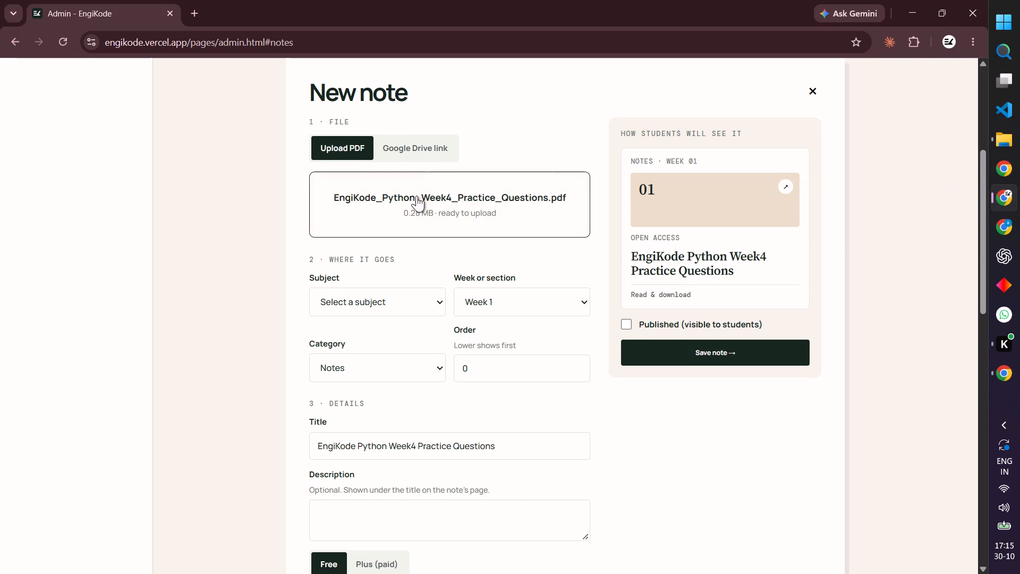
# Set the note's subject to Programming in Python, its week to Week 4 and its category to Practice questions.
pyautogui.scroll(-1, 481, 250)
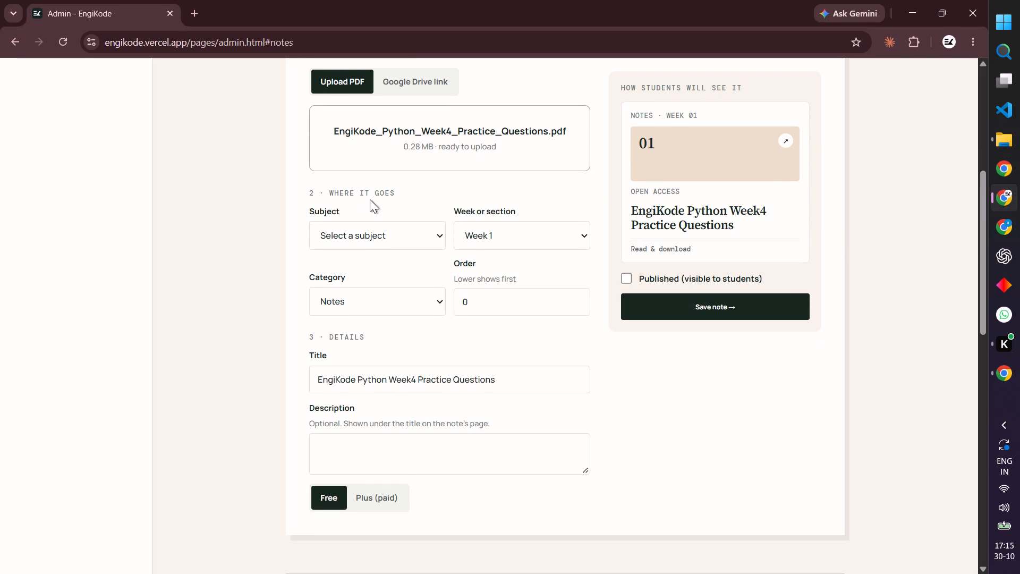
pyautogui.click(377, 233)
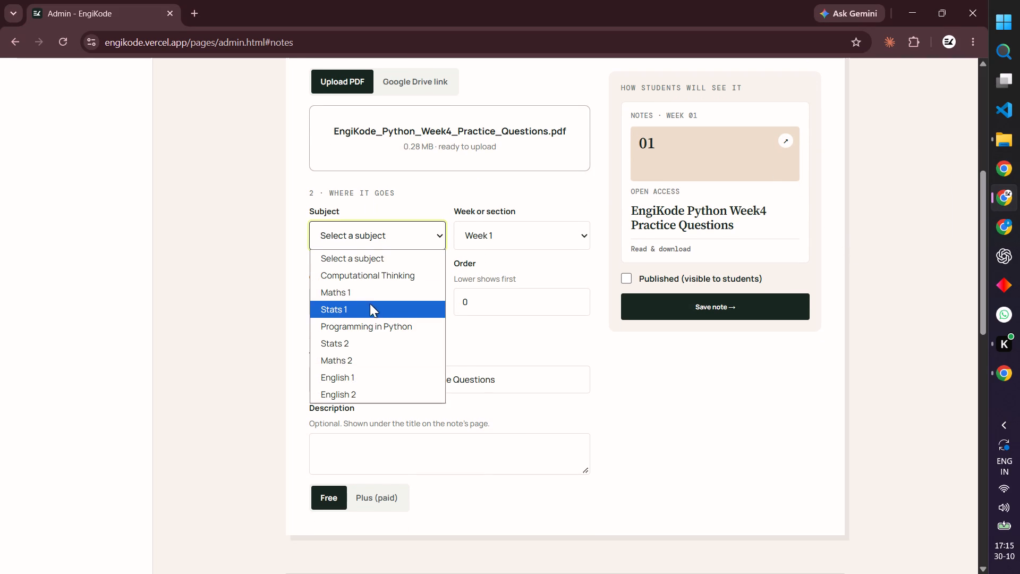
pyautogui.click(373, 320)
pyautogui.click(498, 237)
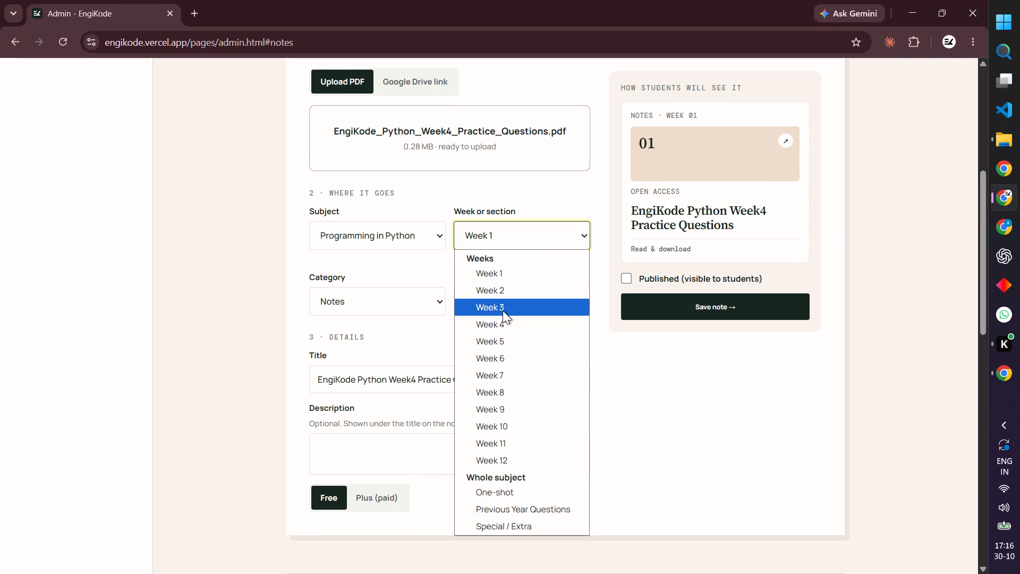
pyautogui.click(503, 327)
pyautogui.click(378, 298)
pyautogui.click(371, 339)
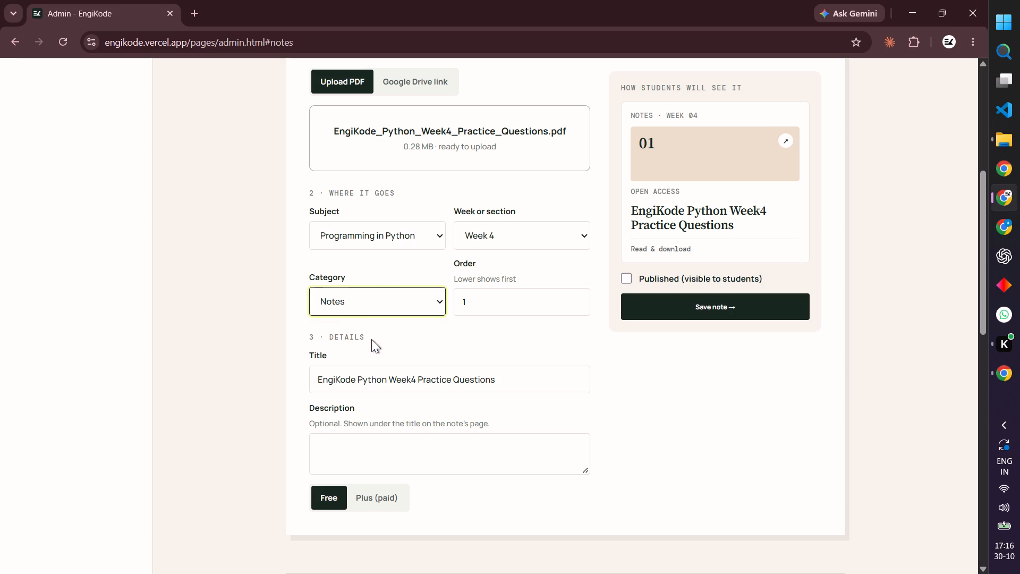
# Replace the note's title with "Week 4 Programming Practice Questions".
pyautogui.moveTo(520, 383); pyautogui.dragTo(316, 389)
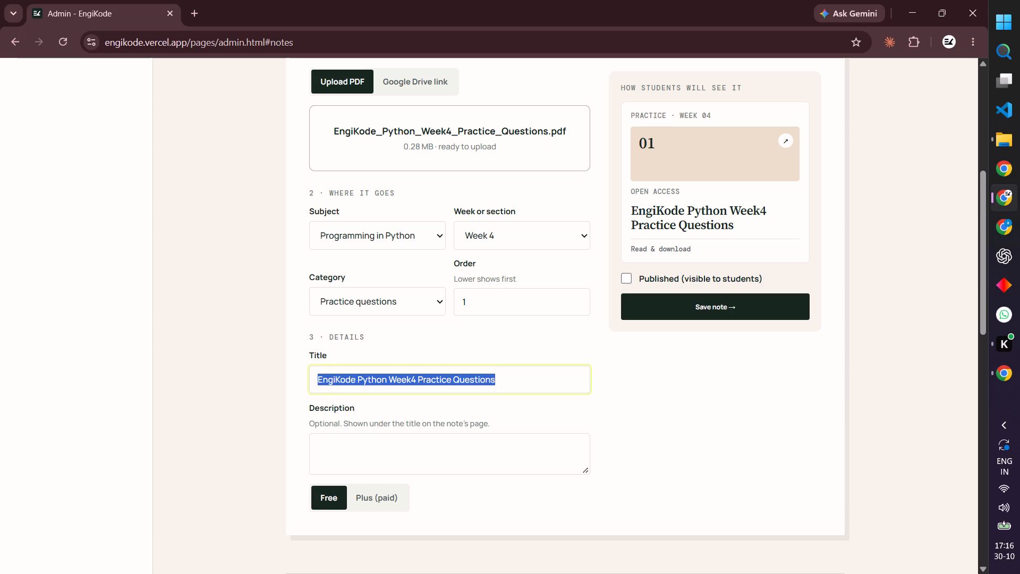
pyautogui.moveTo(316, 389); pyautogui.dragTo(296, 389)
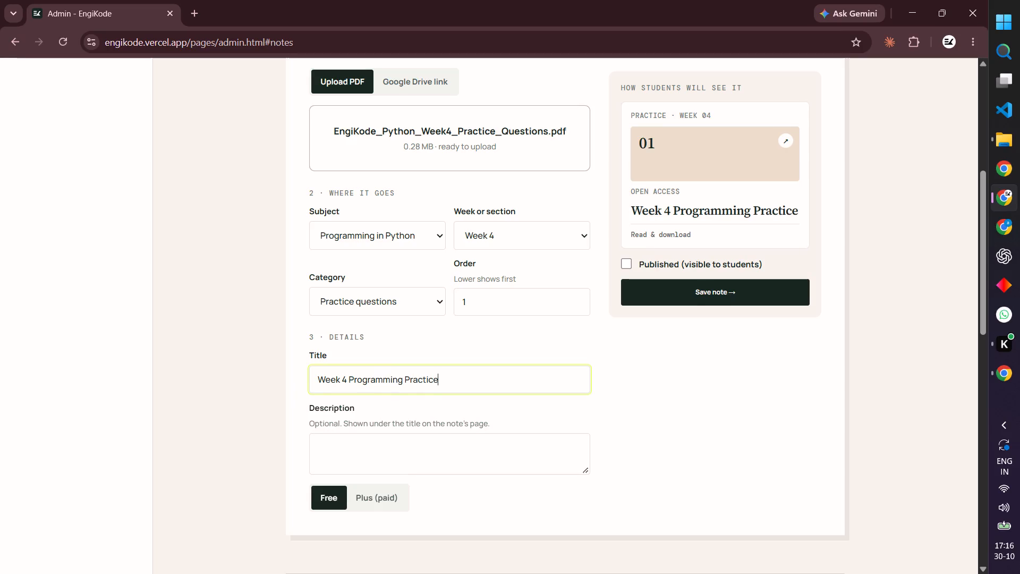
pyautogui.press('BackSpace')
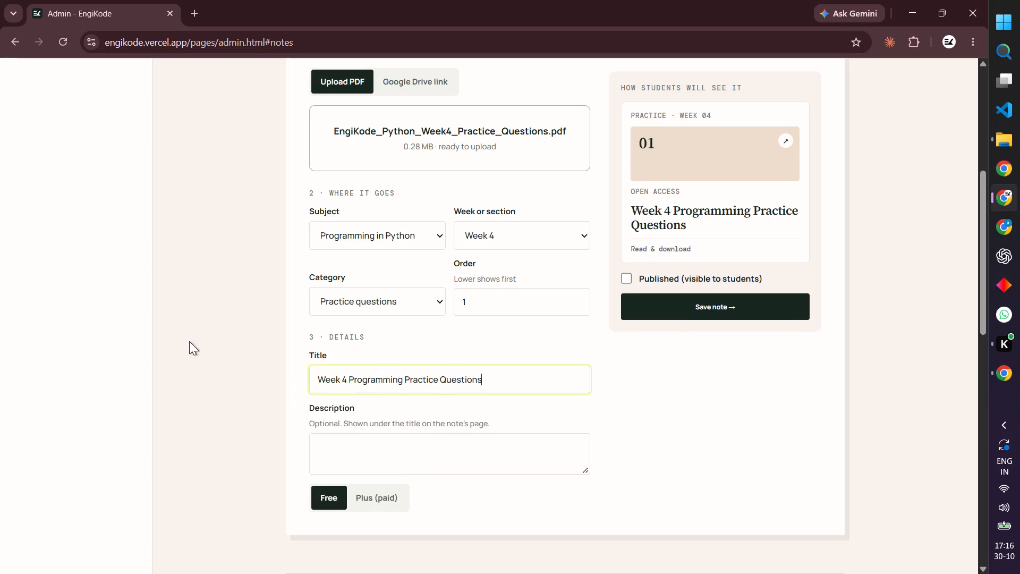
# Mark the note as published and visible to students, and save it.
pyautogui.scroll(-2, 342, 419)
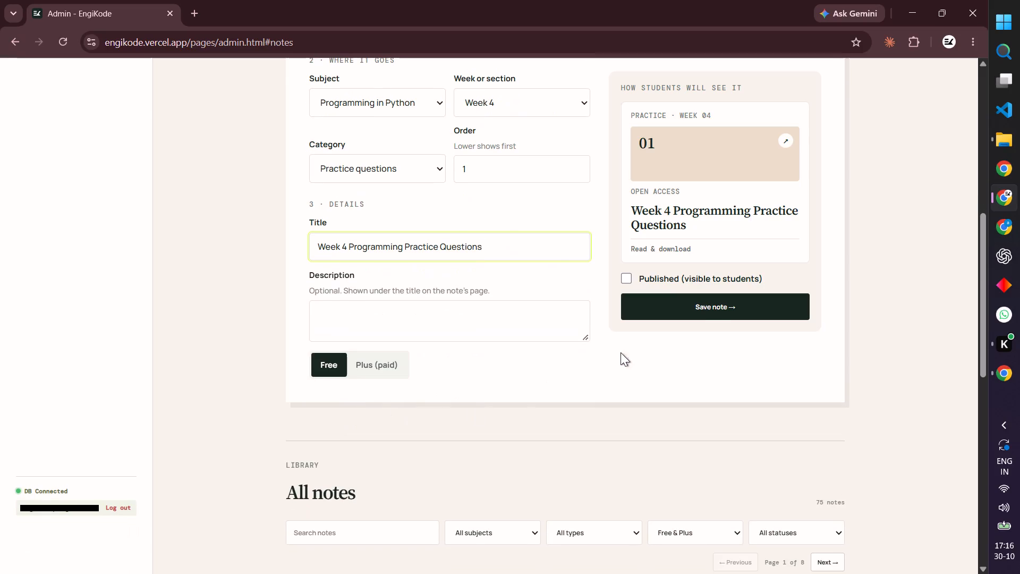
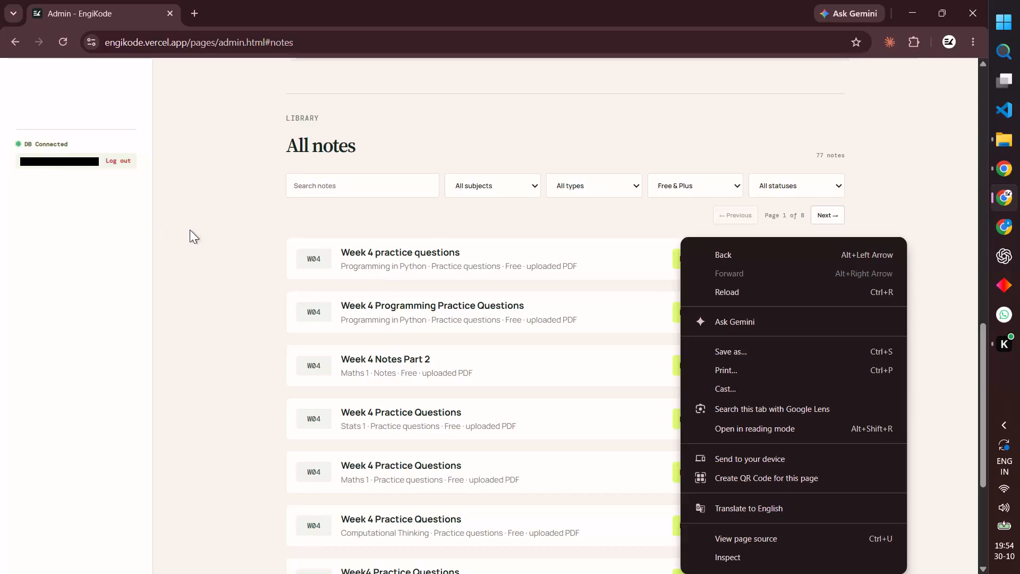
# Leave the notes admin for the EngiKode home page and open the Dashboard to look over its courses and live classes.
pyautogui.scroll(1, 207, 235)
pyautogui.click(207, 235)
pyautogui.scroll(8, 207, 235)
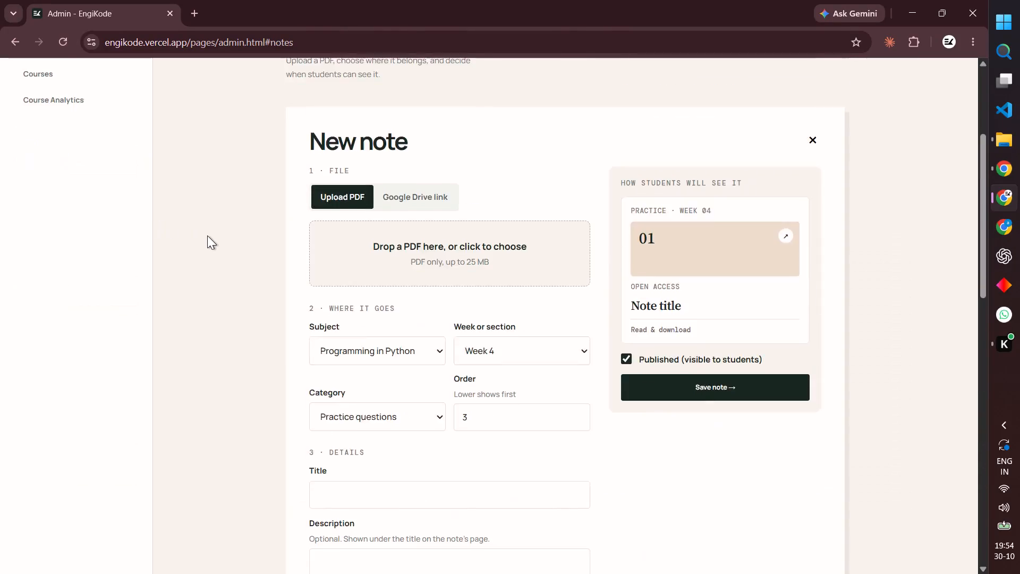
pyautogui.scroll(6, 207, 235)
pyautogui.click(15, 81)
pyautogui.click(52, 97)
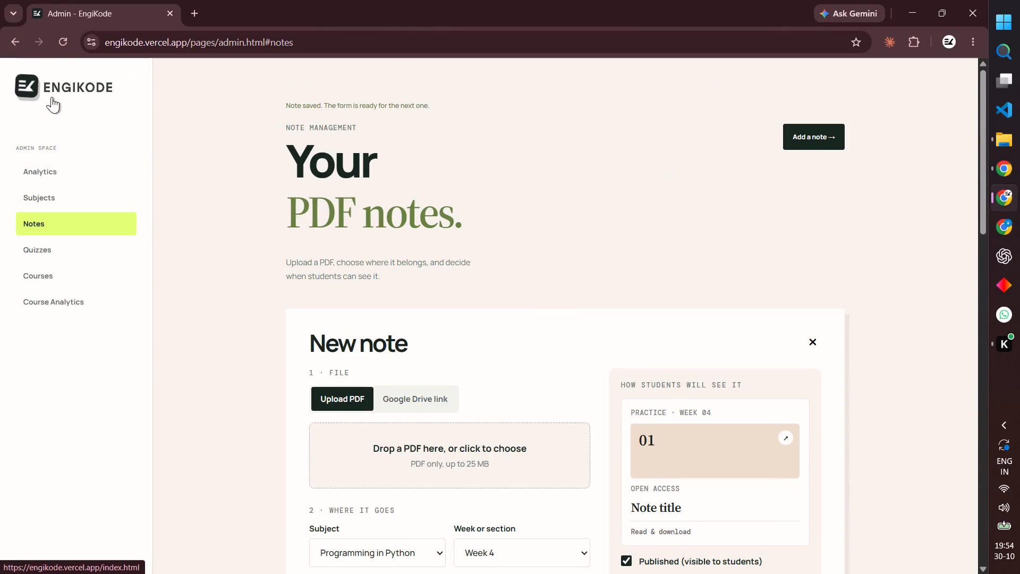
pyautogui.click(490, 96)
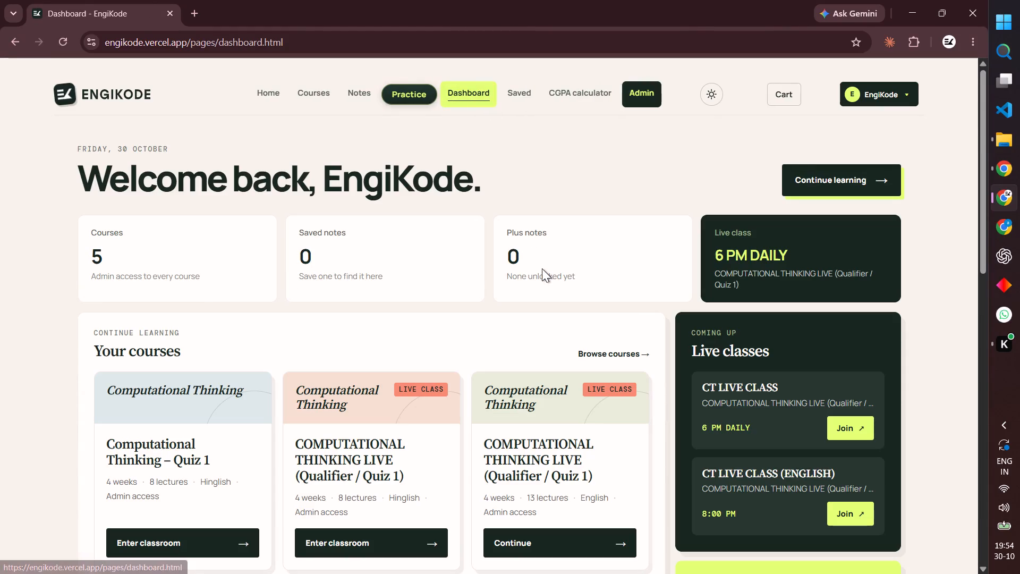
pyautogui.scroll(-2, 640, 235)
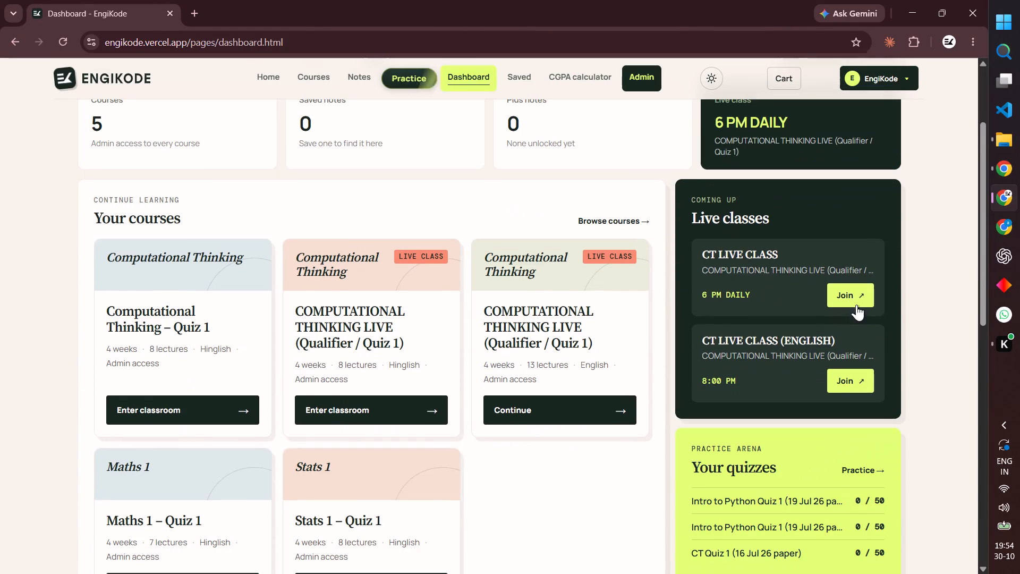